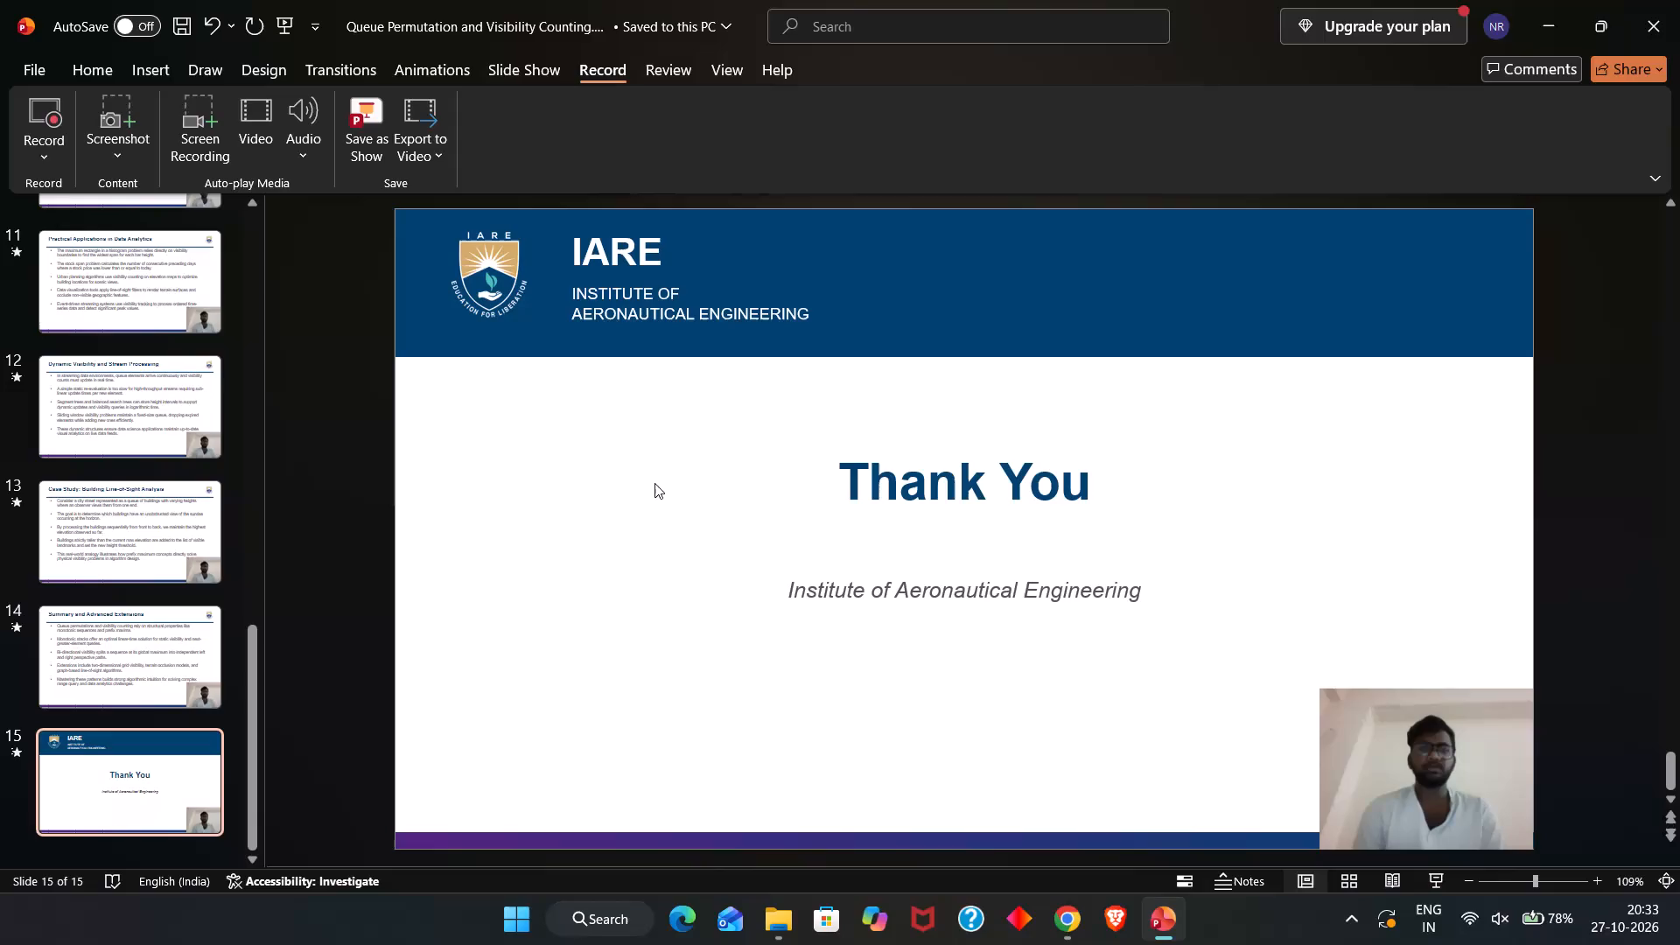
# Open the video DAA AAT2.mp4 from New Volume (D:) in File Explorer to review it.
pyautogui.click(801, 920)
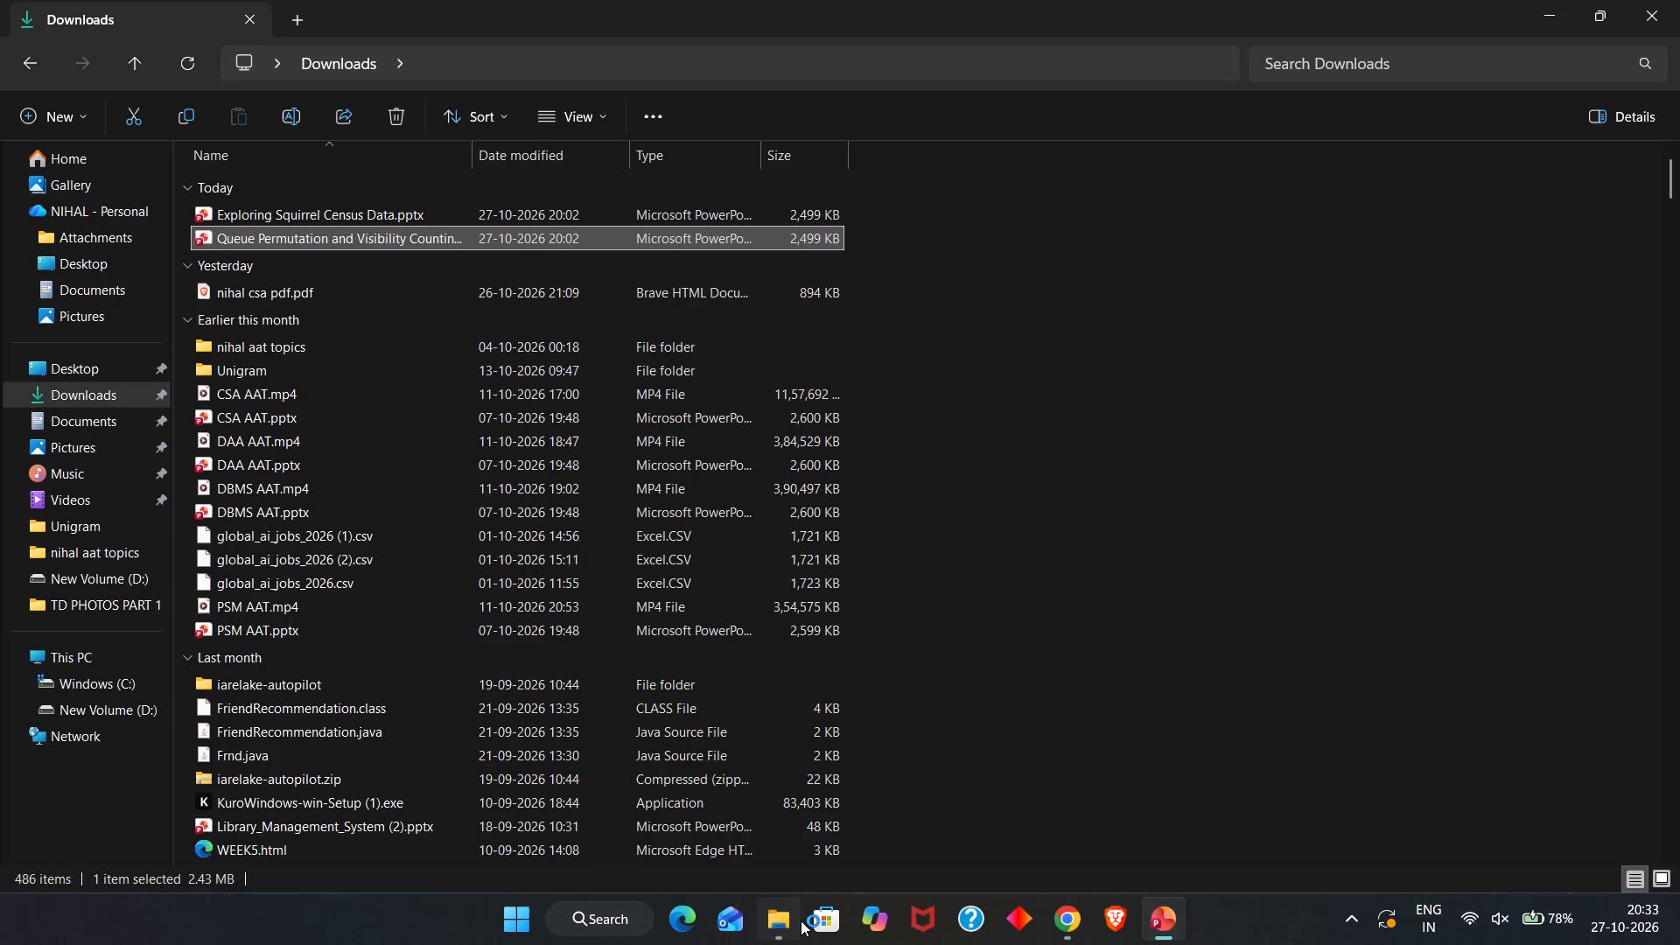
pyautogui.click(40, 698)
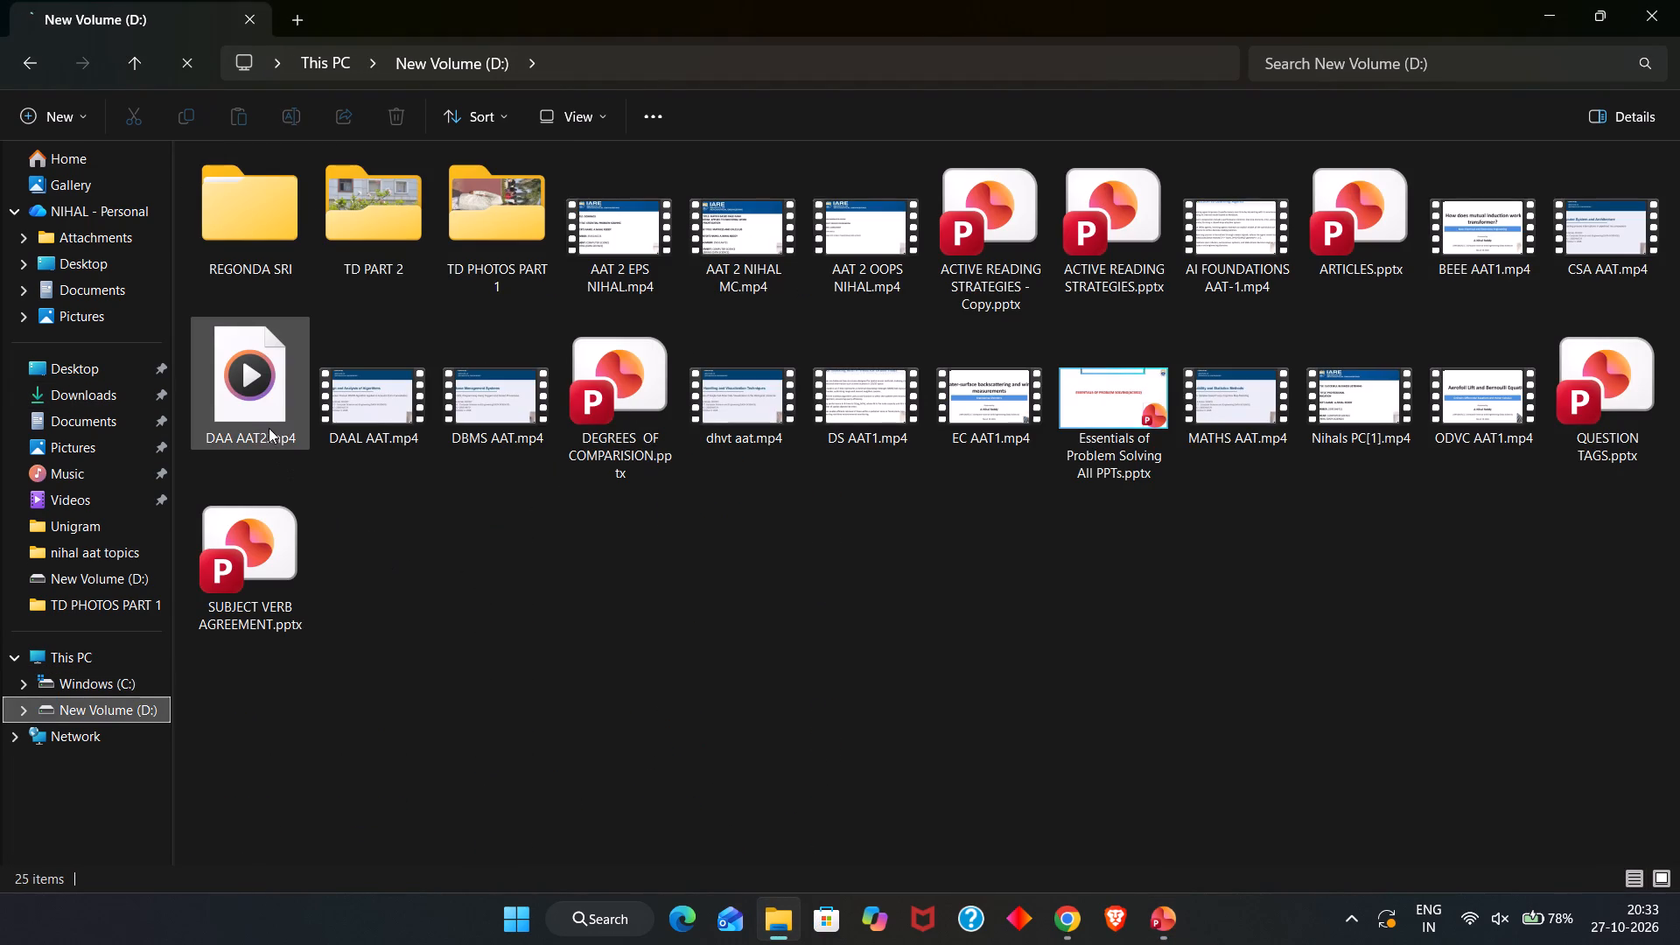
pyautogui.click(263, 424)
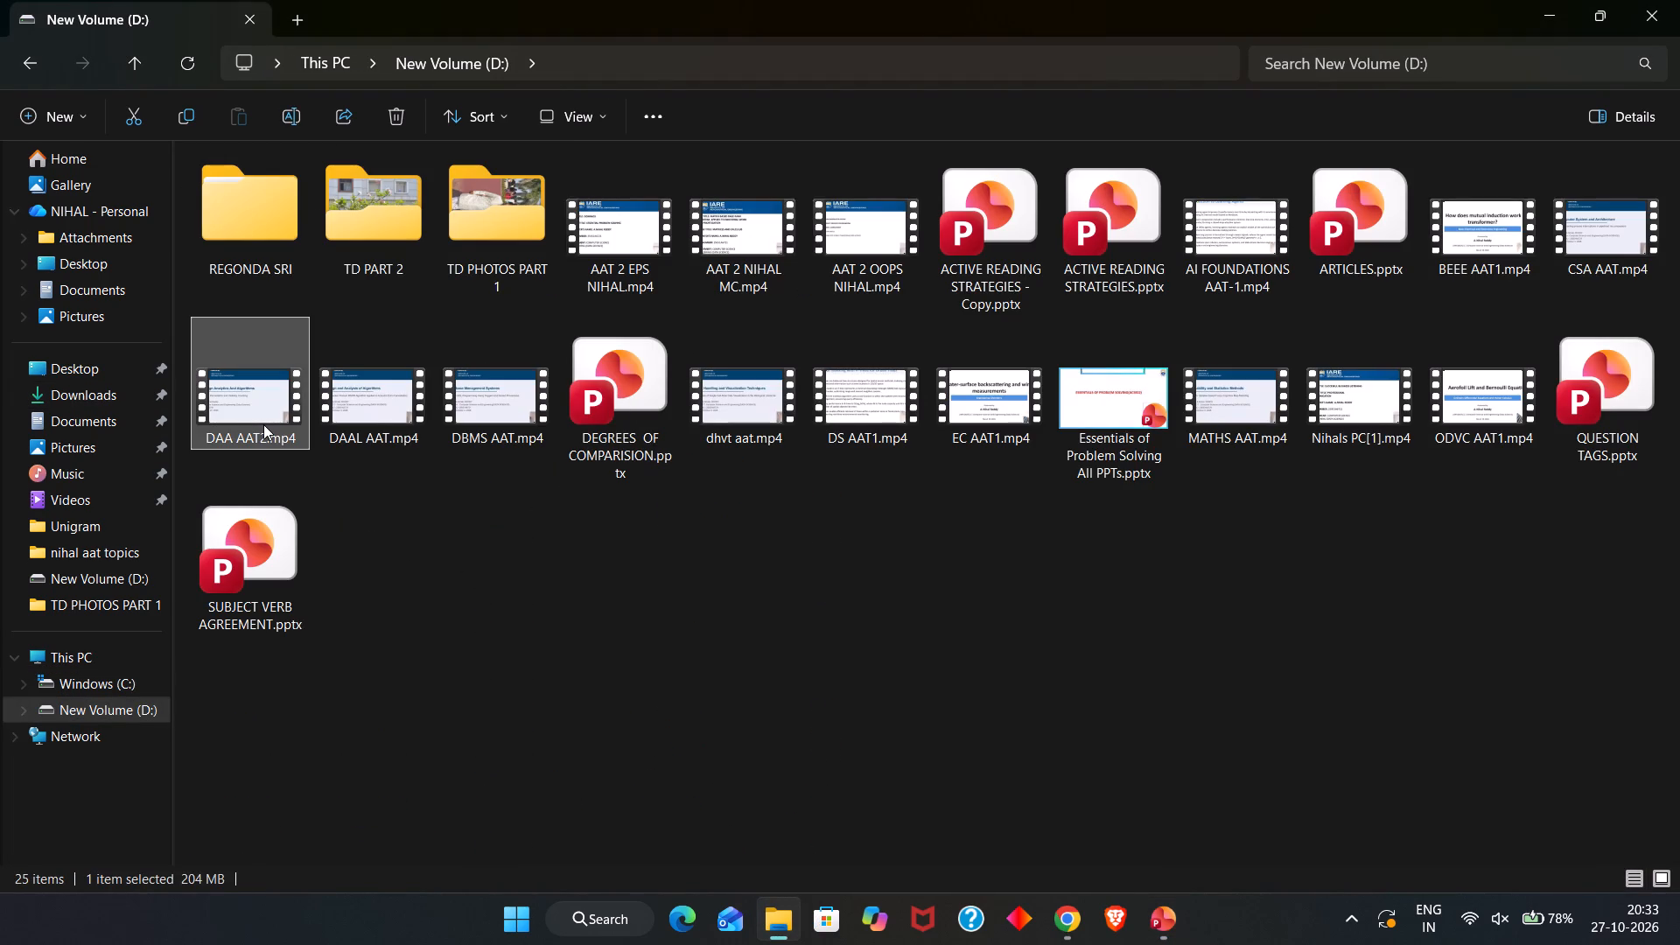
pyautogui.doubleClick(236, 393)
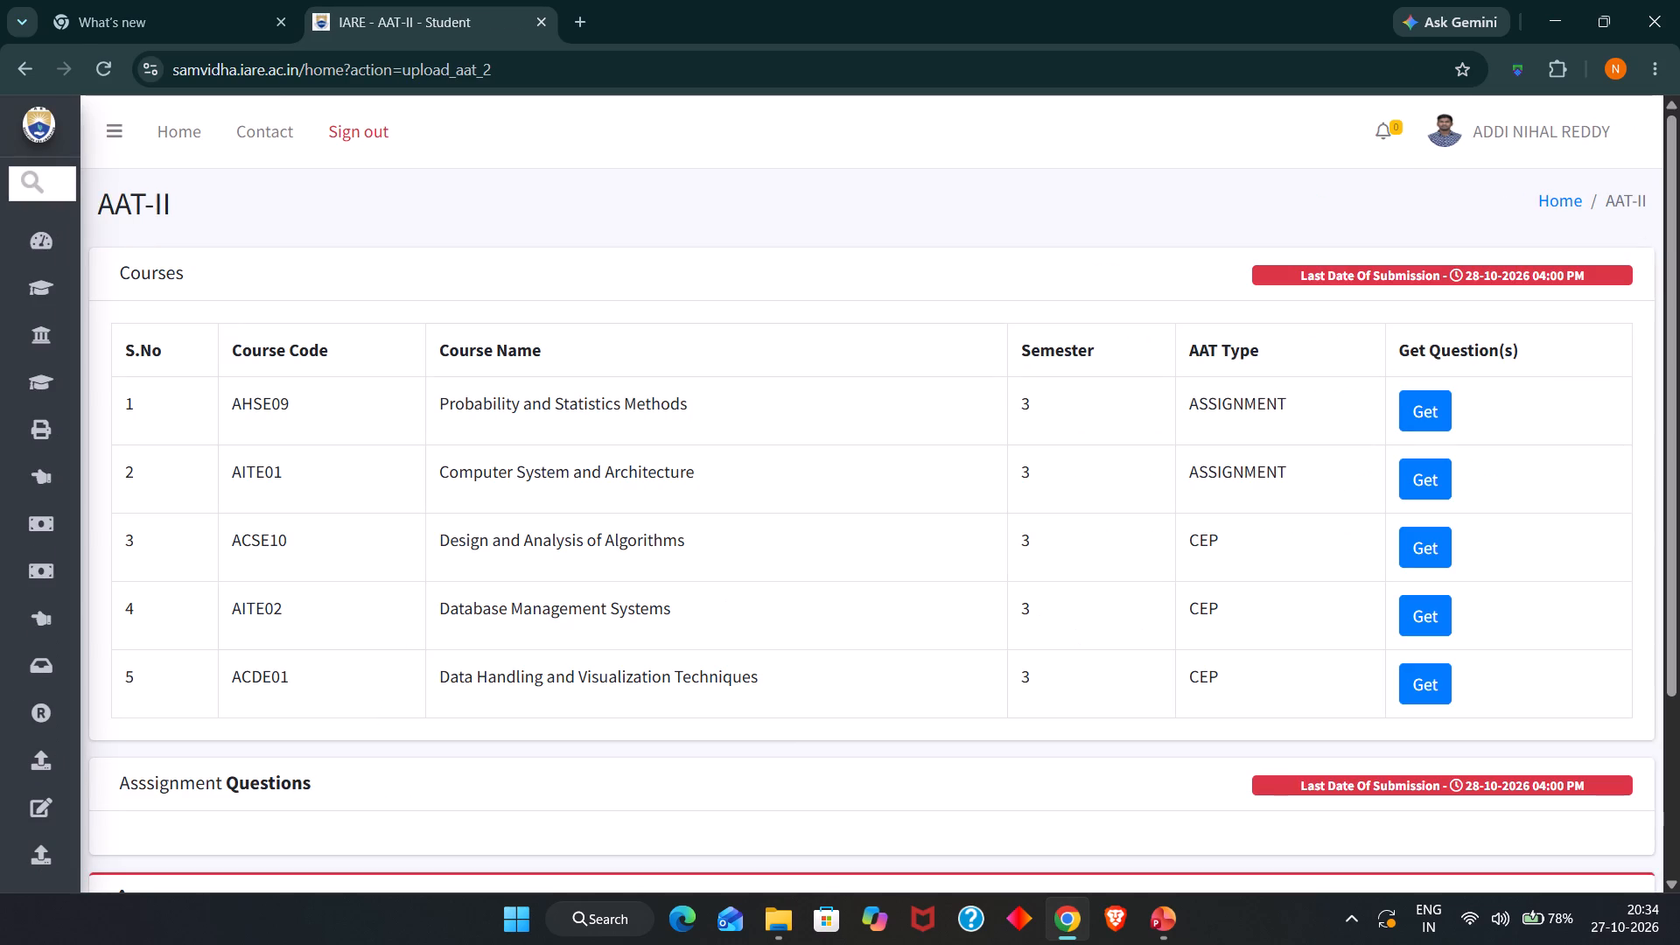
# In Chrome, get the AAT-II question for Database Management Systems (AITE02) and view its assigned project topic and upload notes.
pyautogui.click(1425, 606)
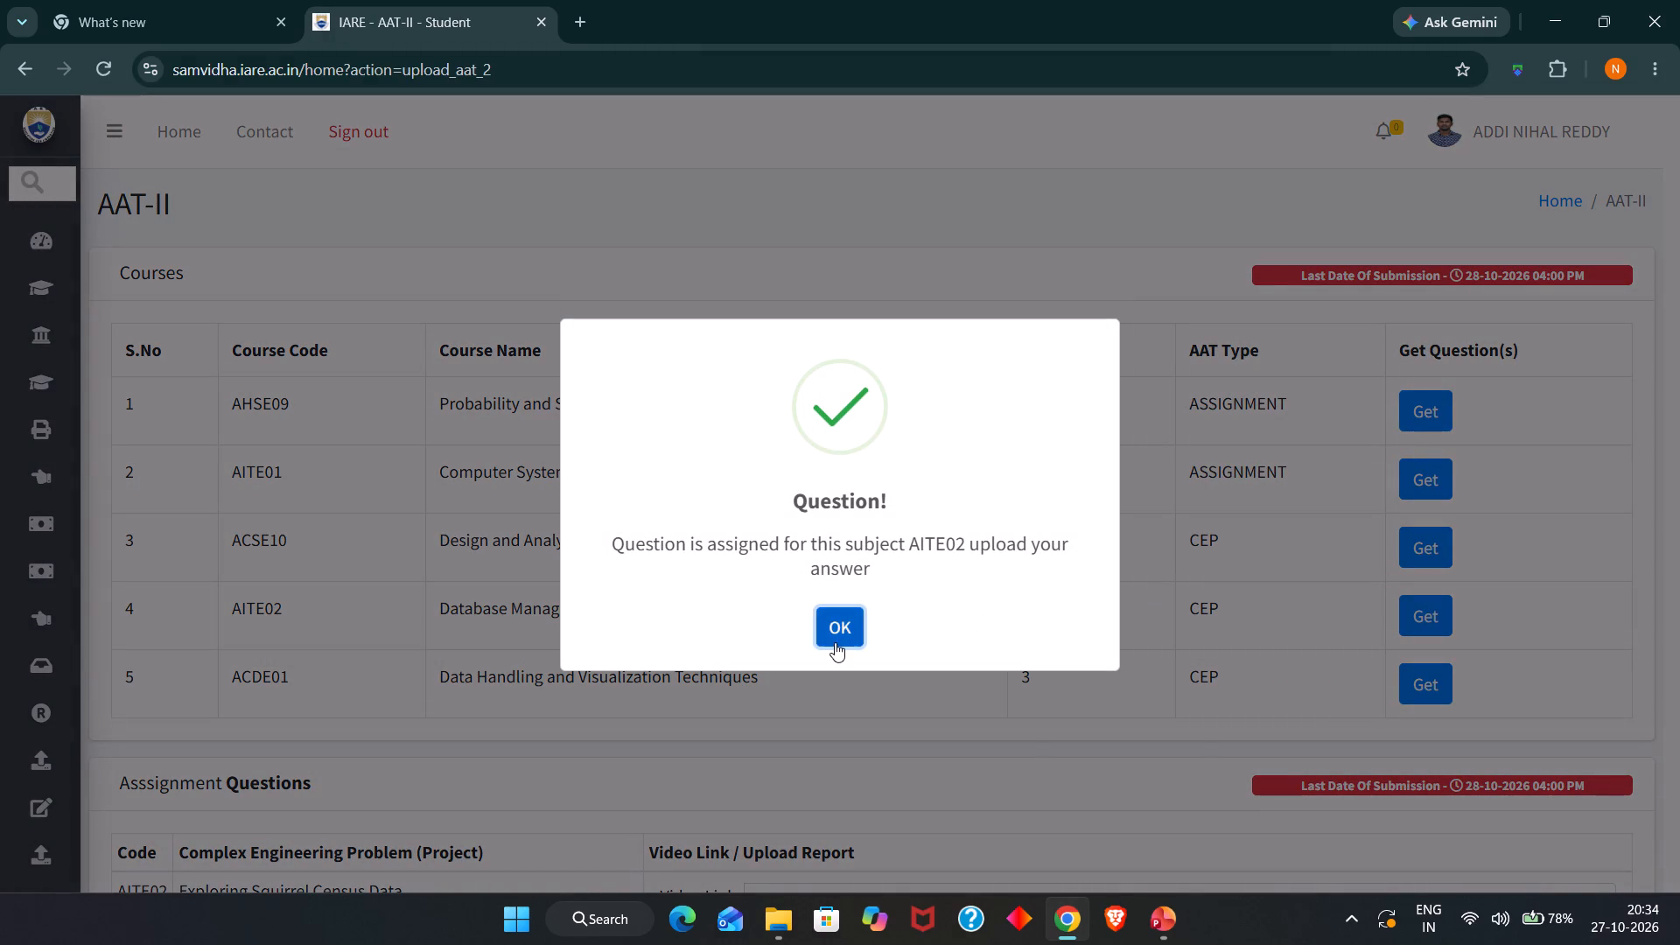
pyautogui.click(835, 642)
pyautogui.scroll(-3, 835, 642)
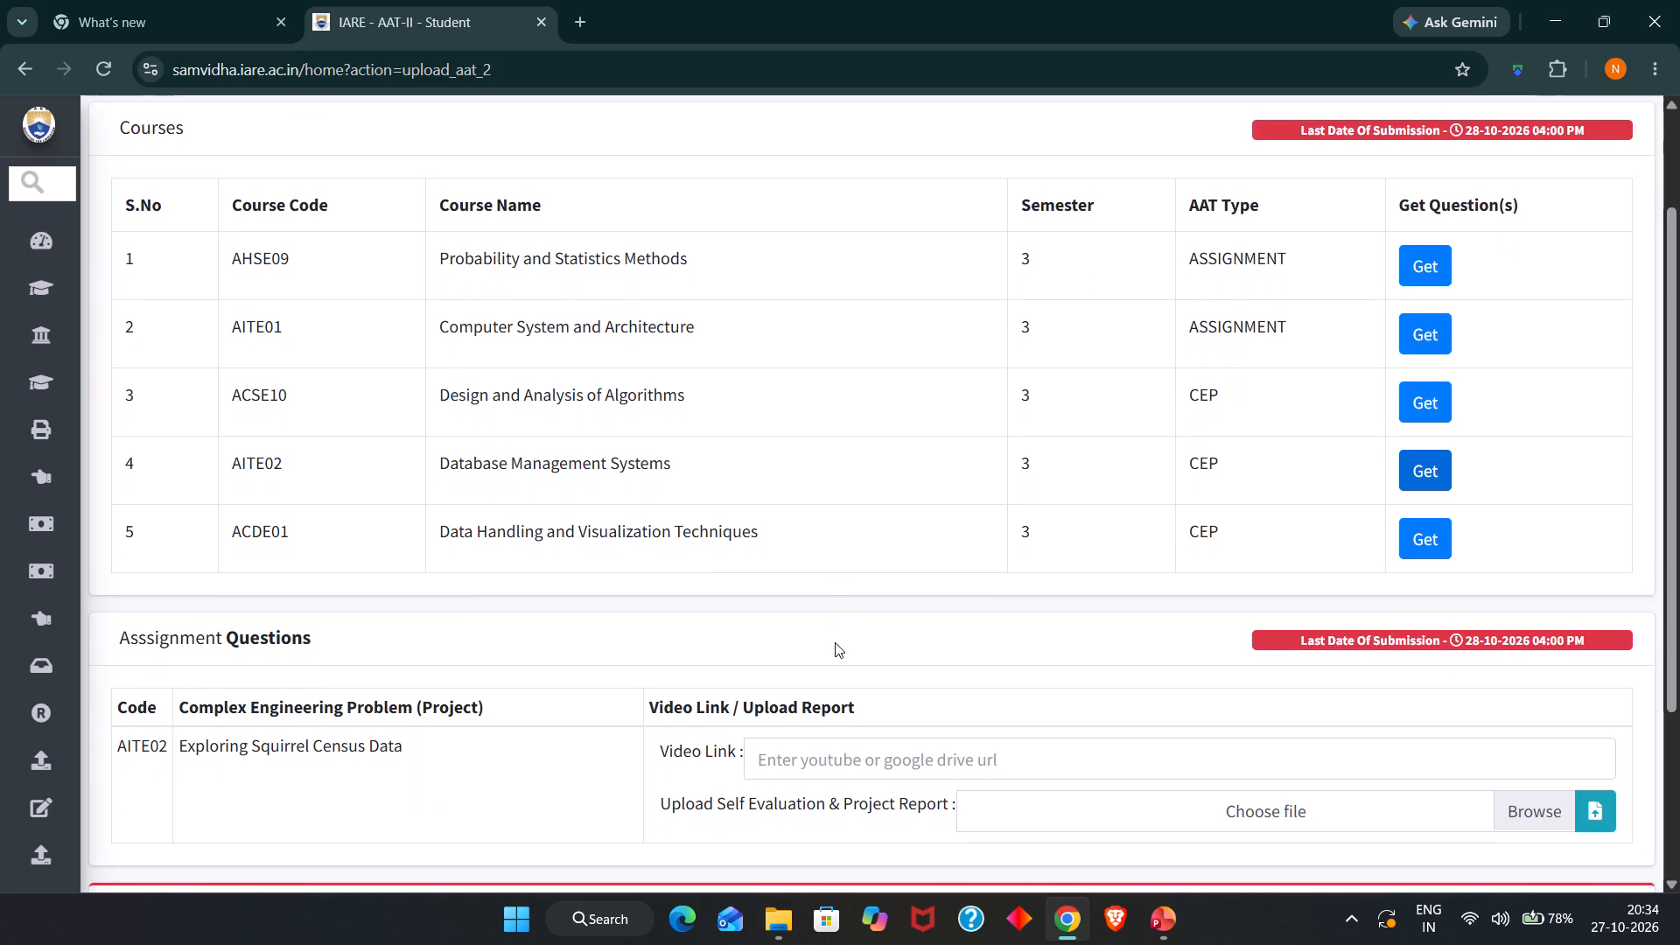
pyautogui.scroll(-1, 835, 642)
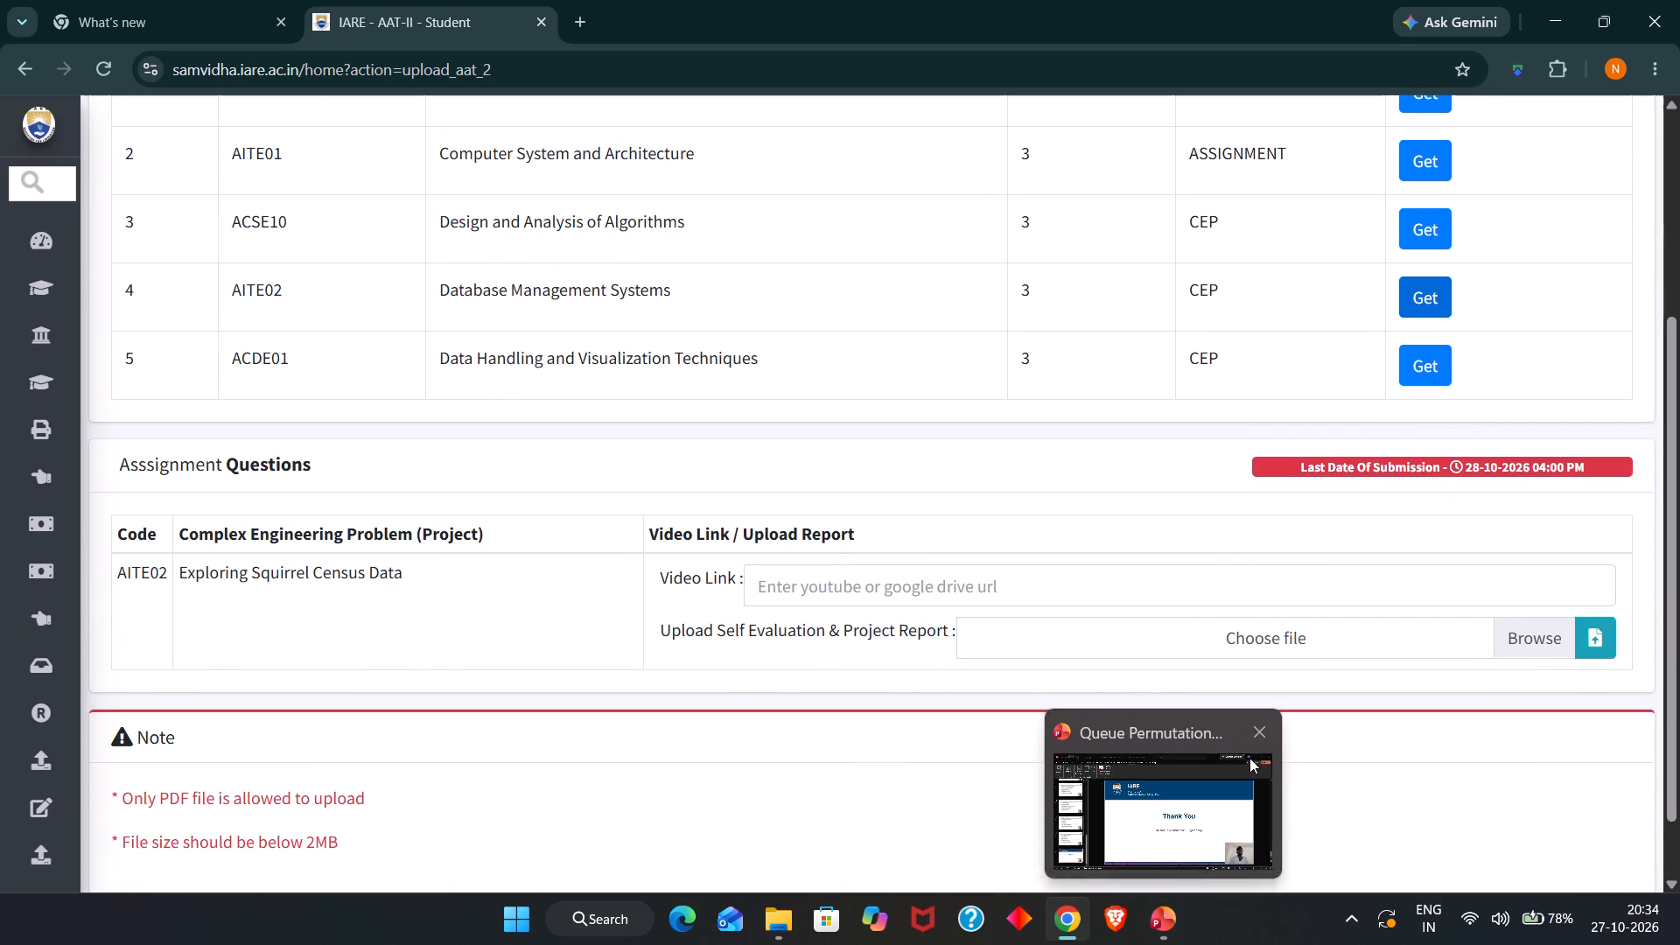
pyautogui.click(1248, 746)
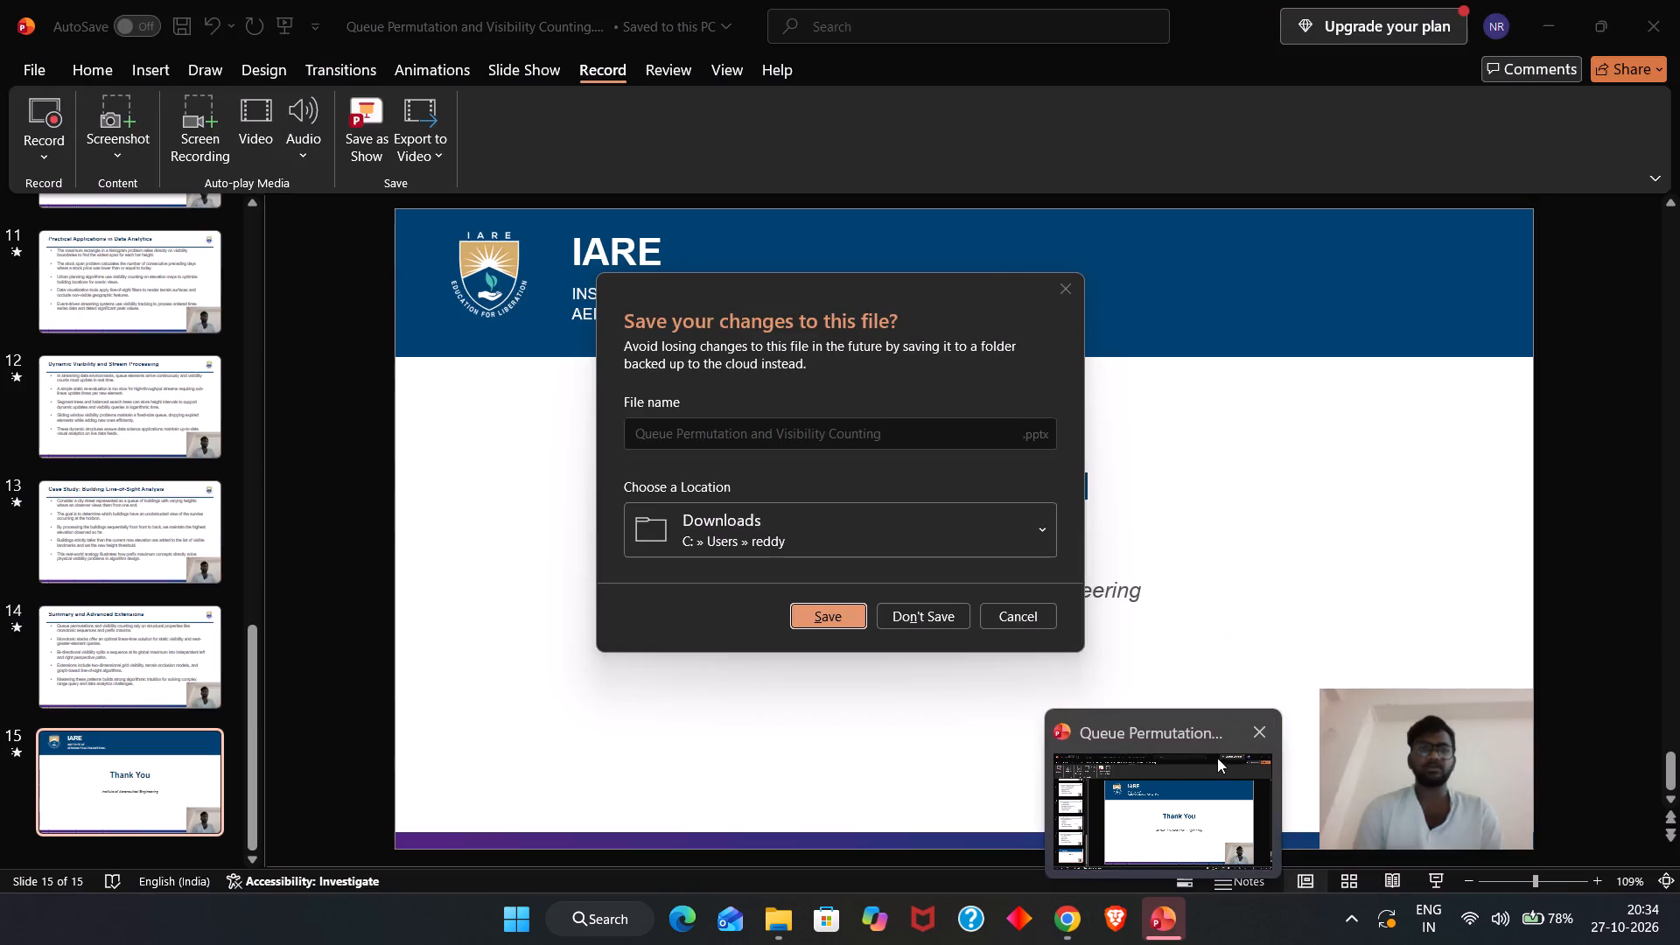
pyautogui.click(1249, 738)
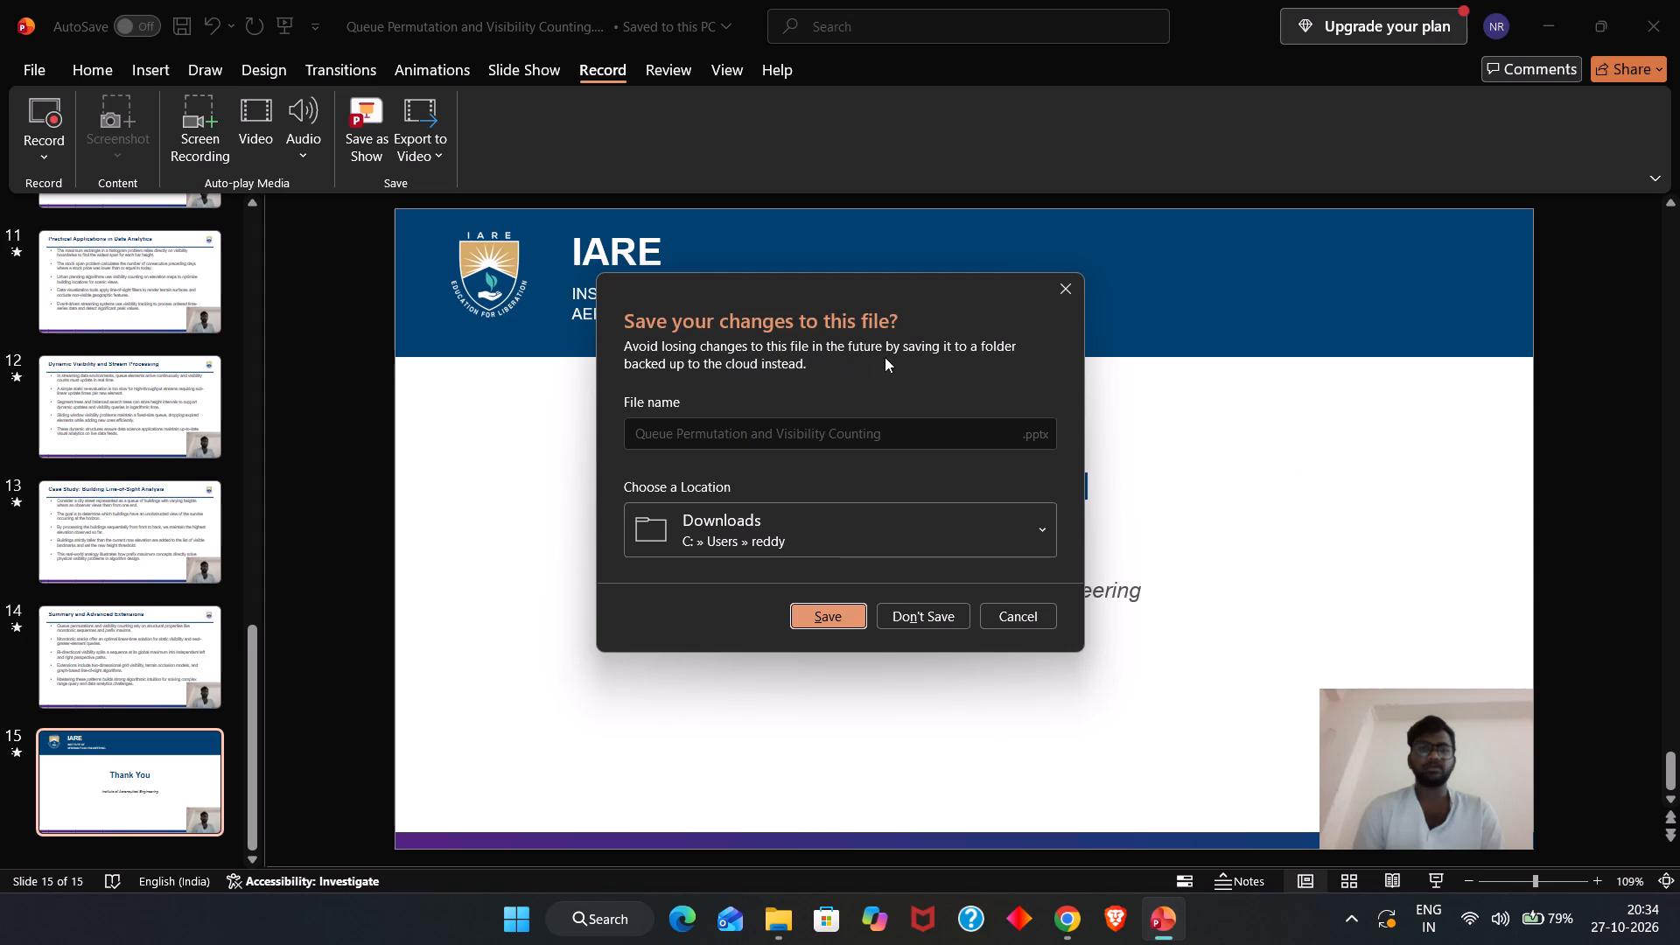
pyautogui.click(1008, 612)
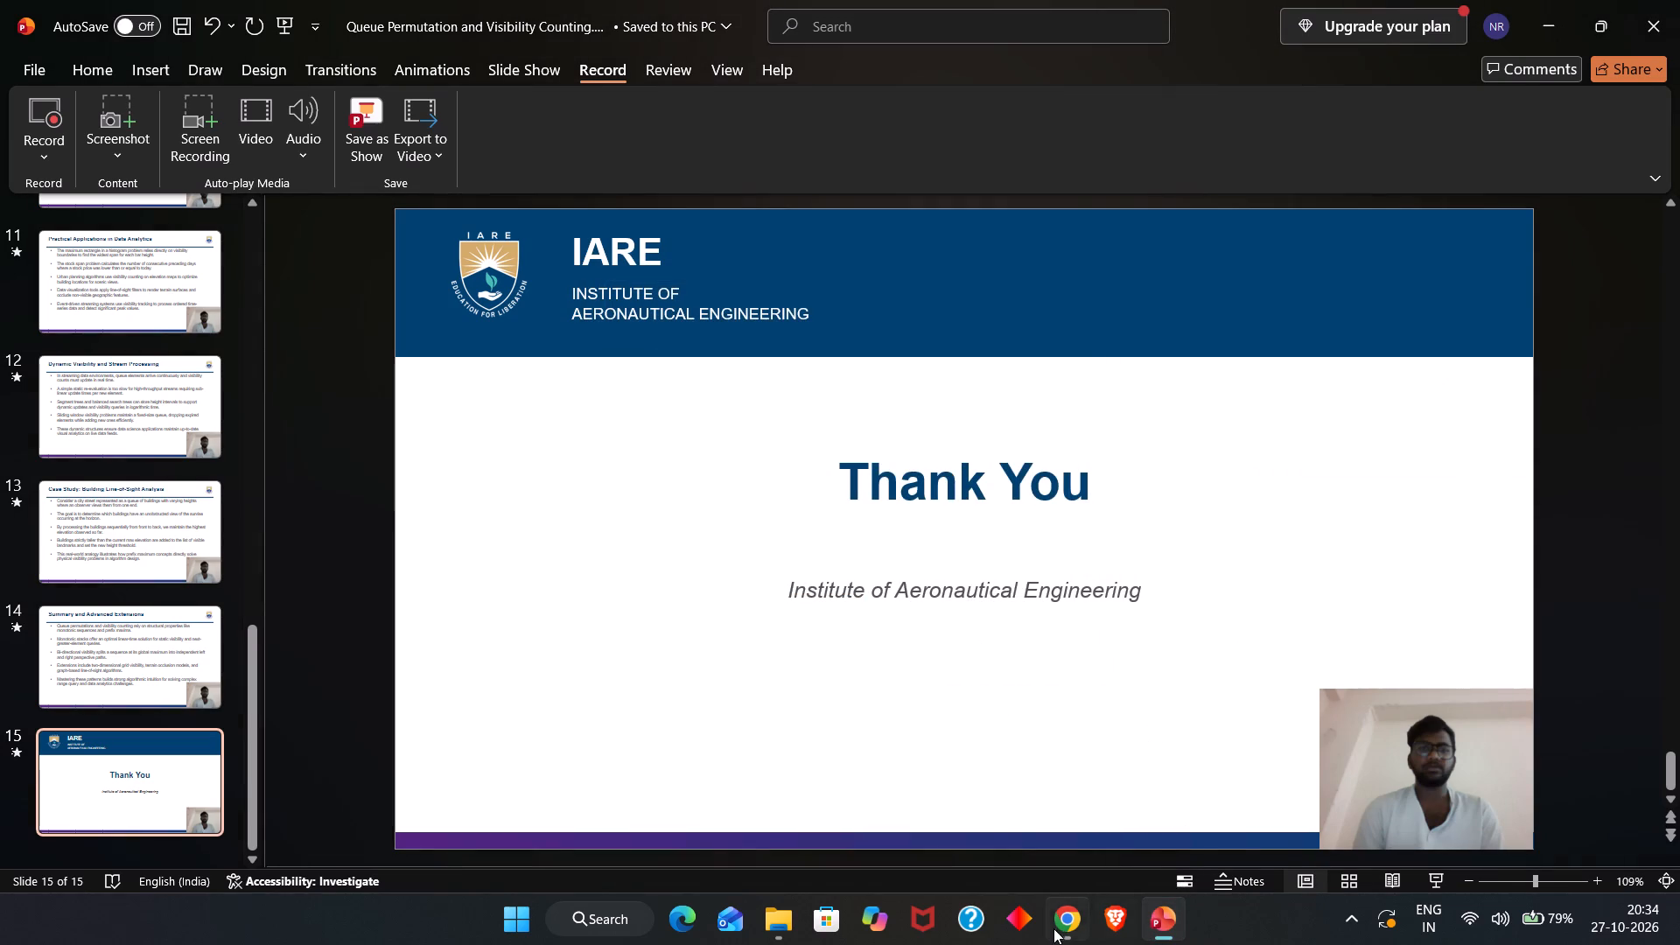
# Open Exploring Squirrel Census Data.pptx from the Downloads folder in PowerPoint and enable editing.
pyautogui.click(782, 920)
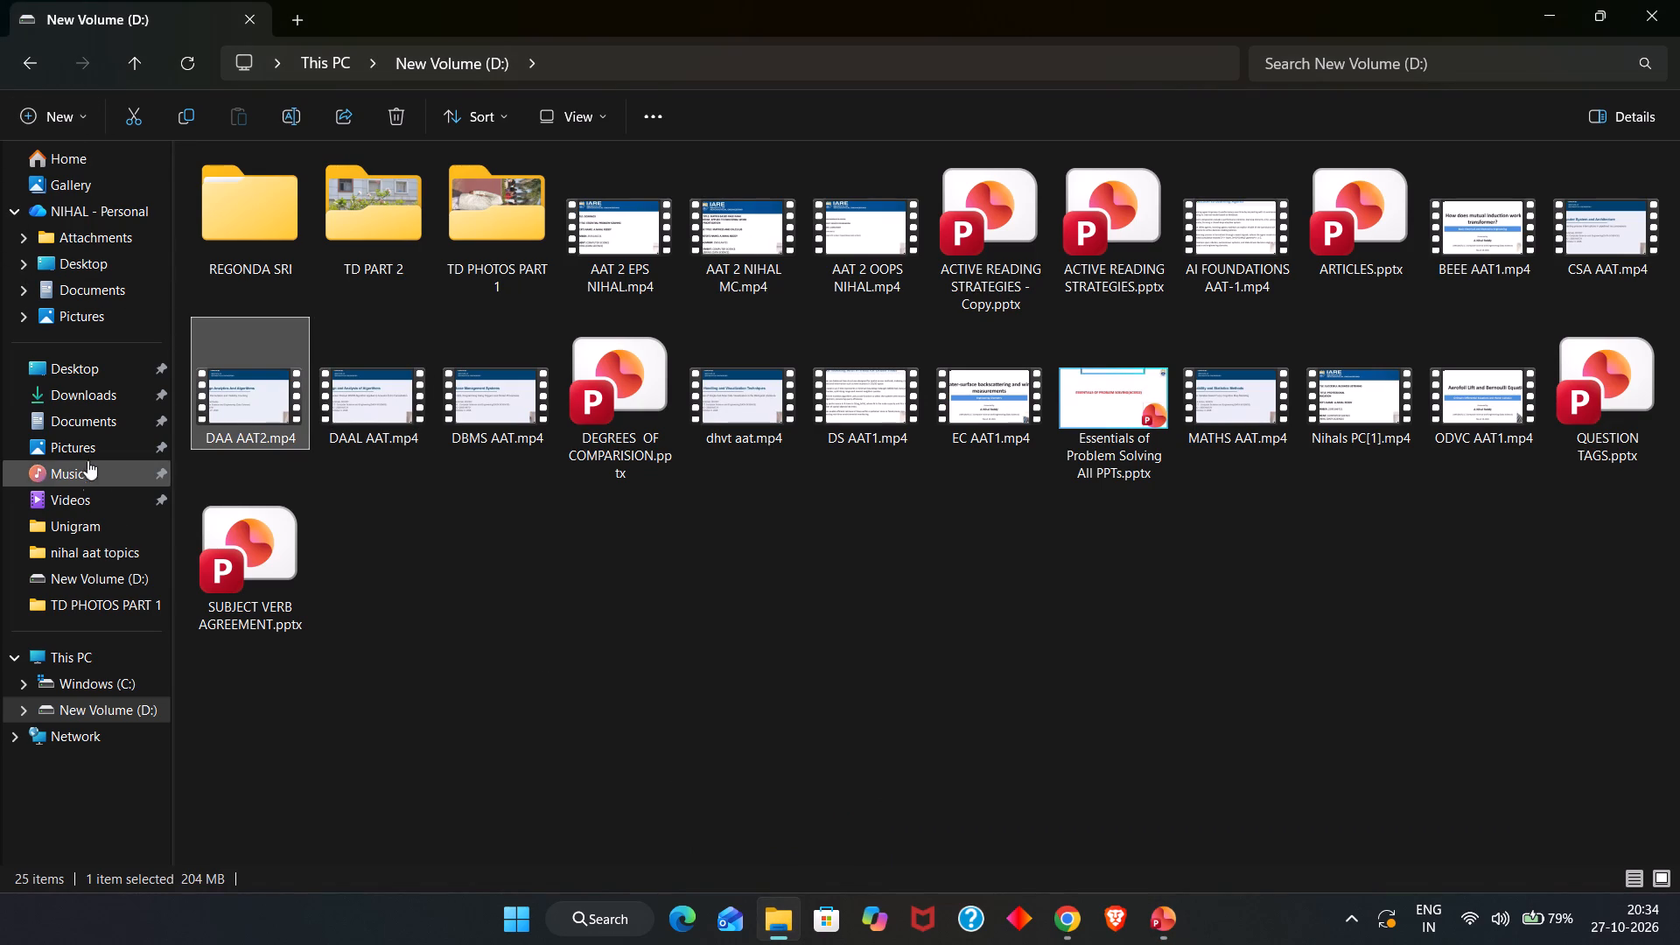
pyautogui.click(92, 392)
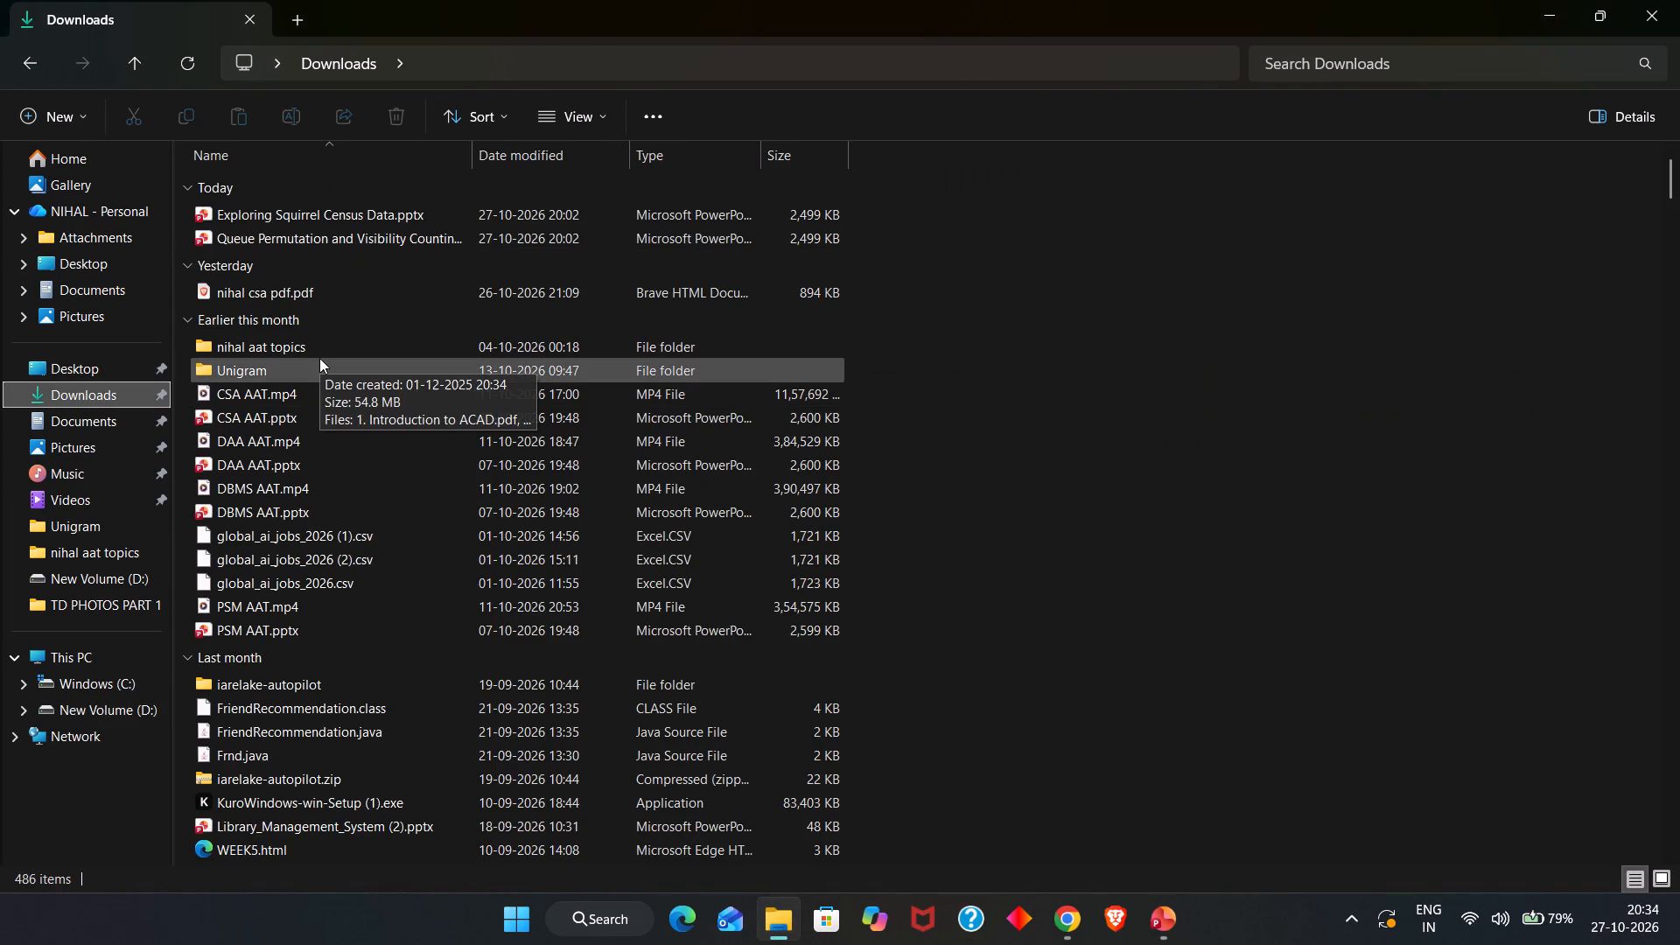
pyautogui.click(375, 215)
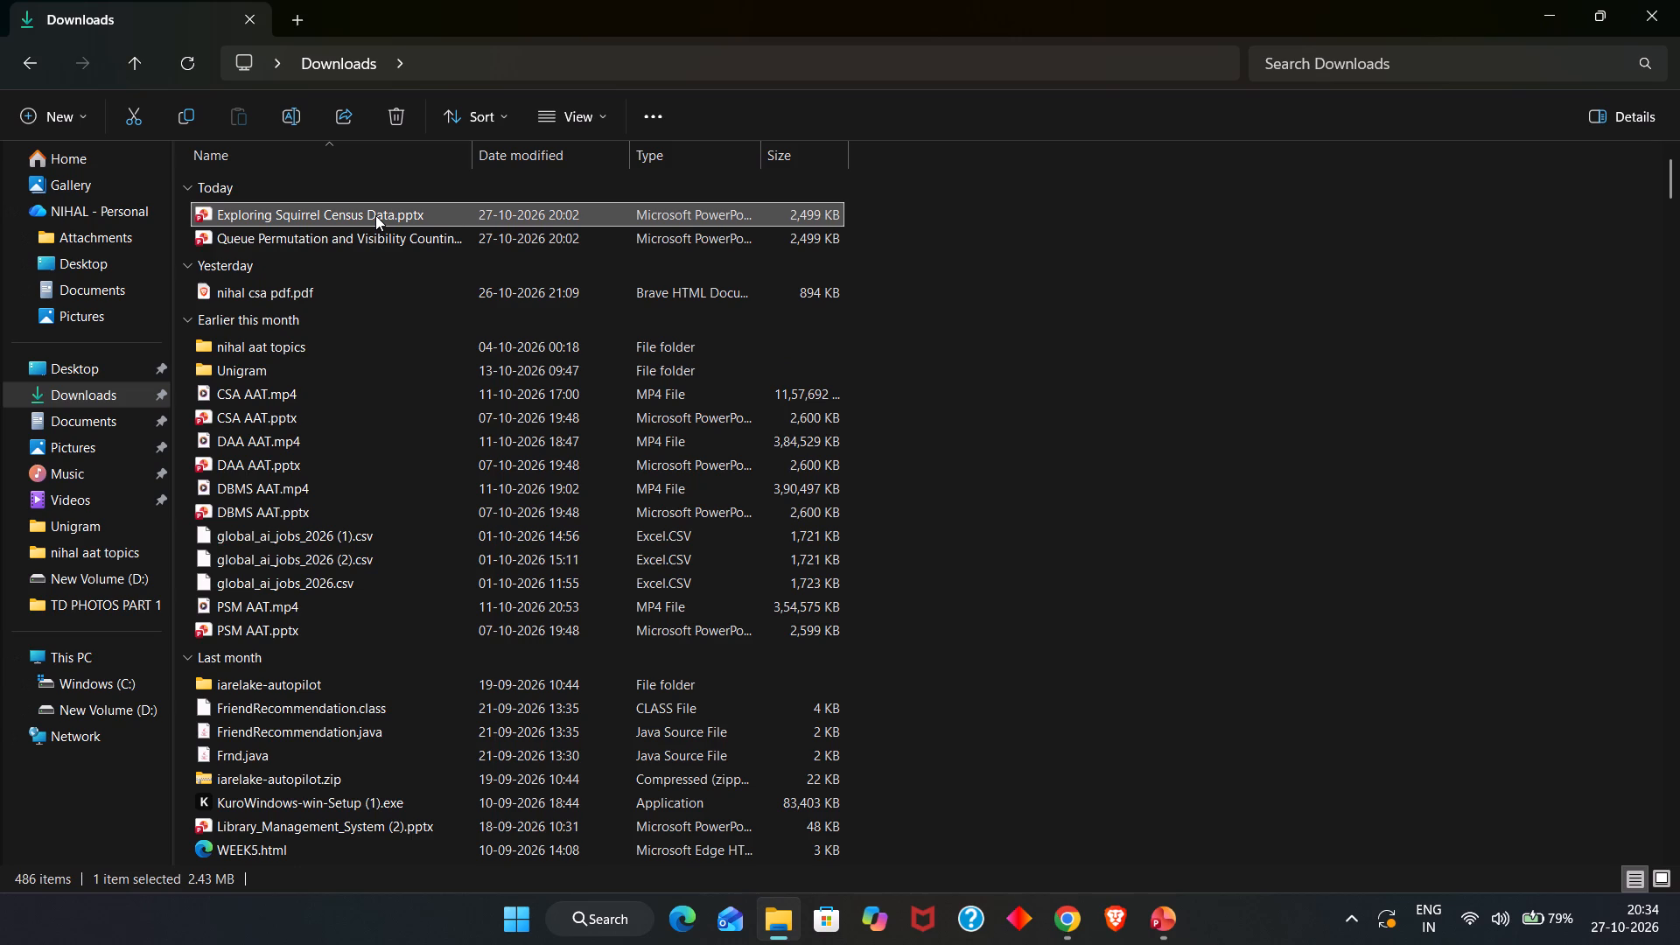
pyautogui.click(375, 215)
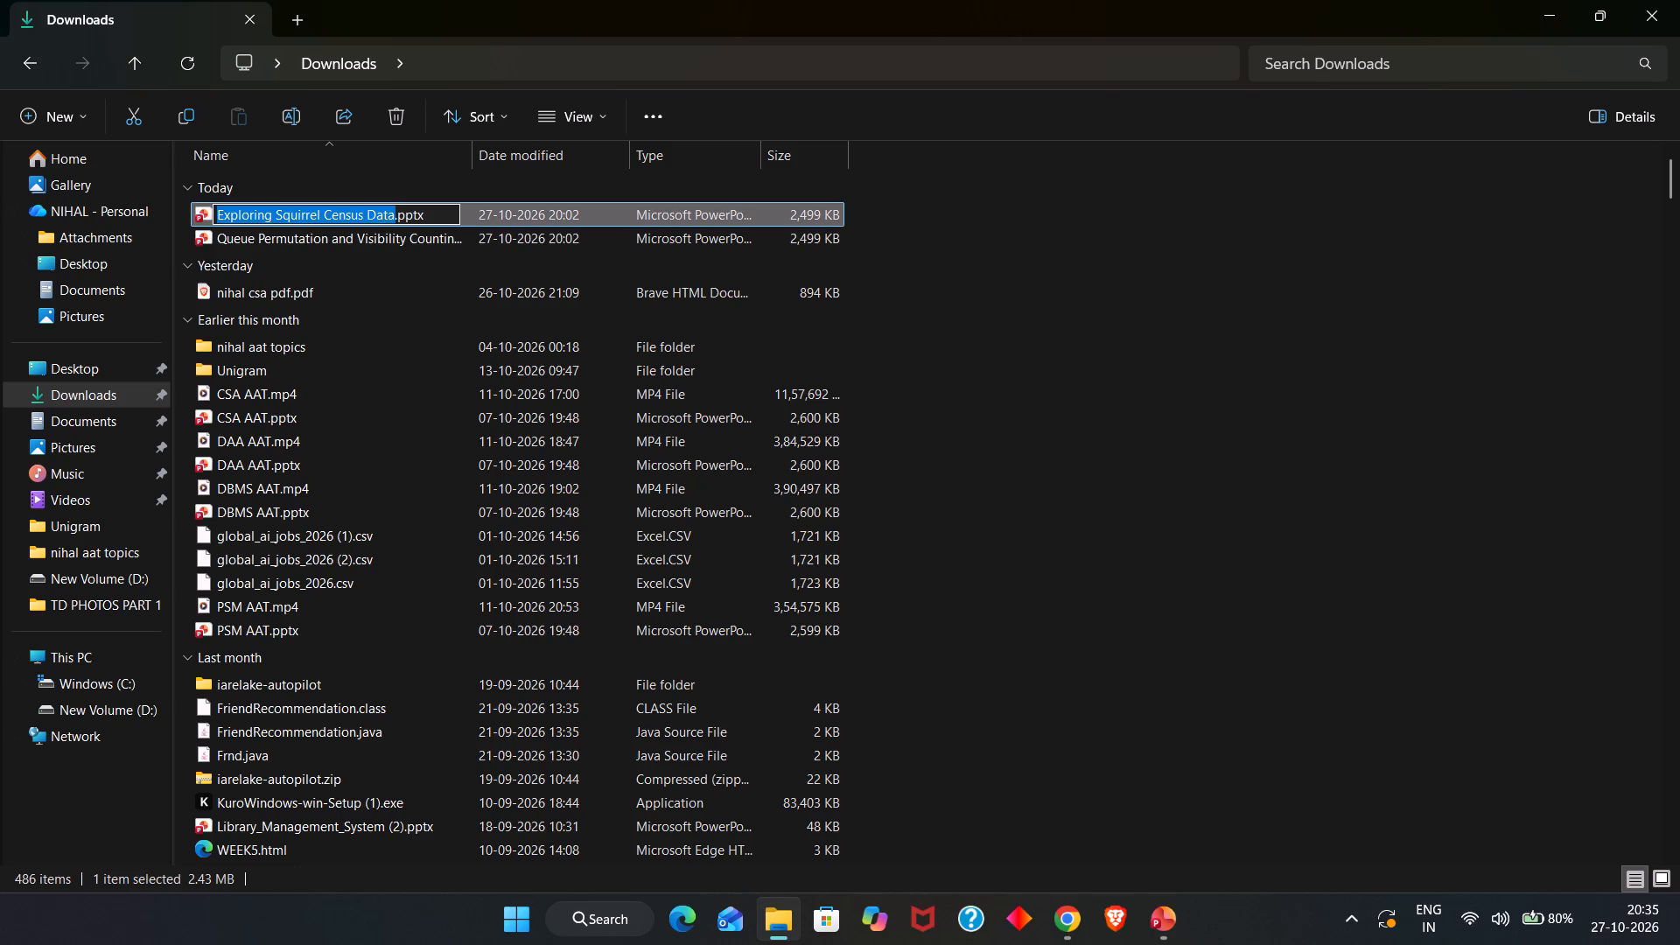
pyautogui.click(479, 204)
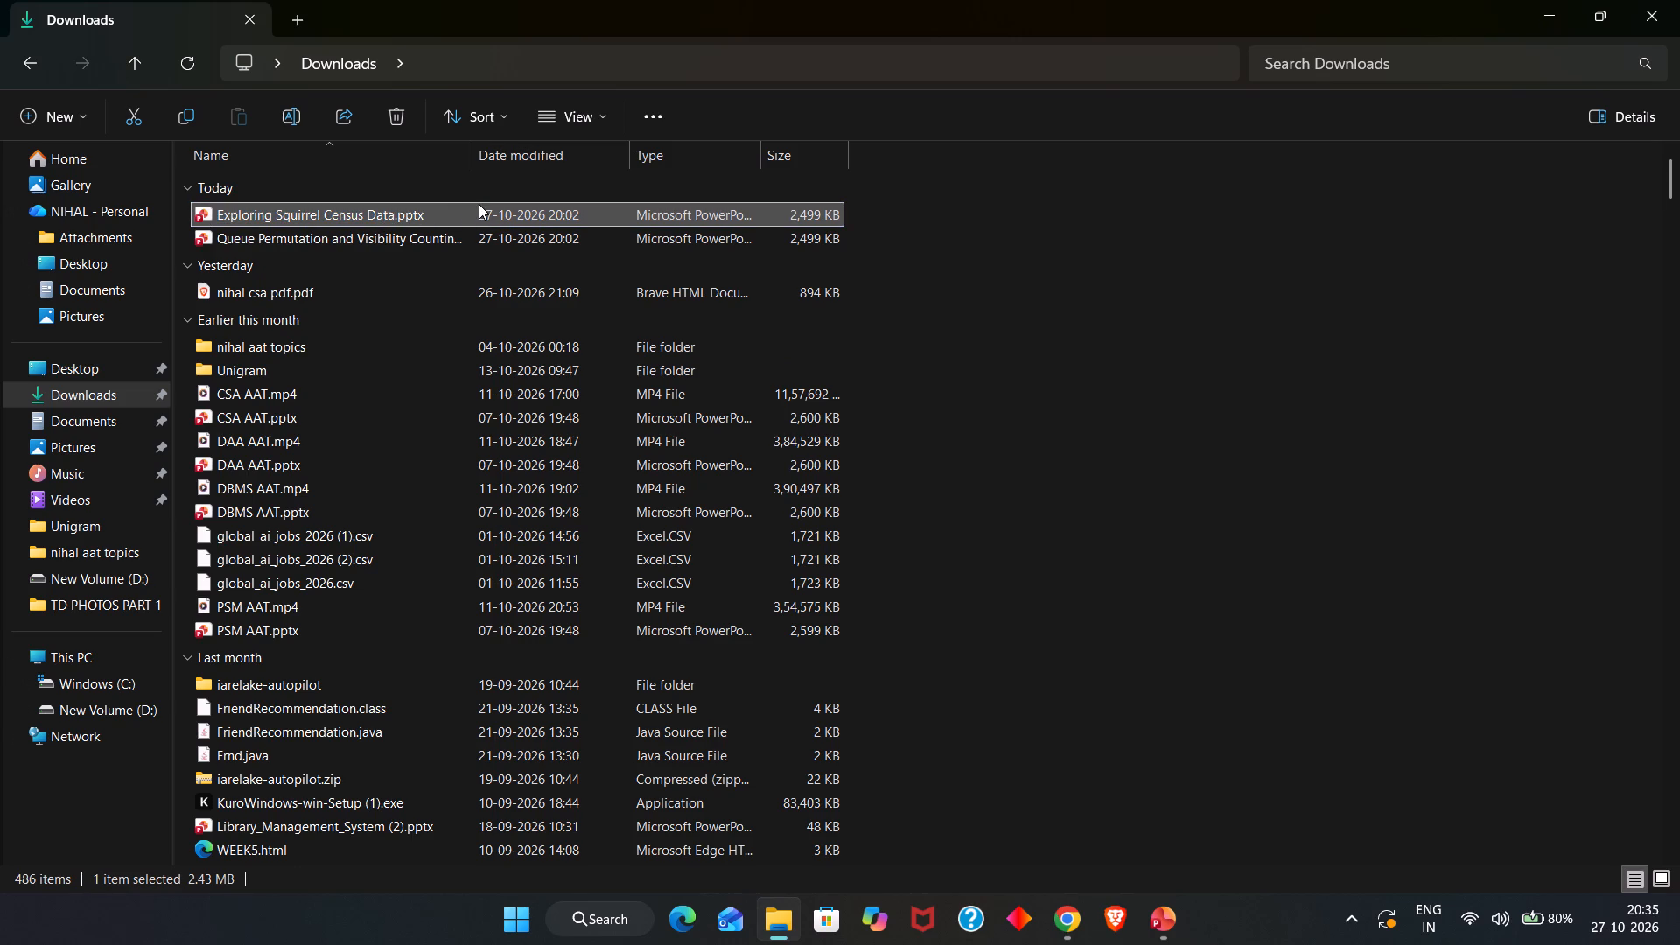
pyautogui.doubleClick(475, 206)
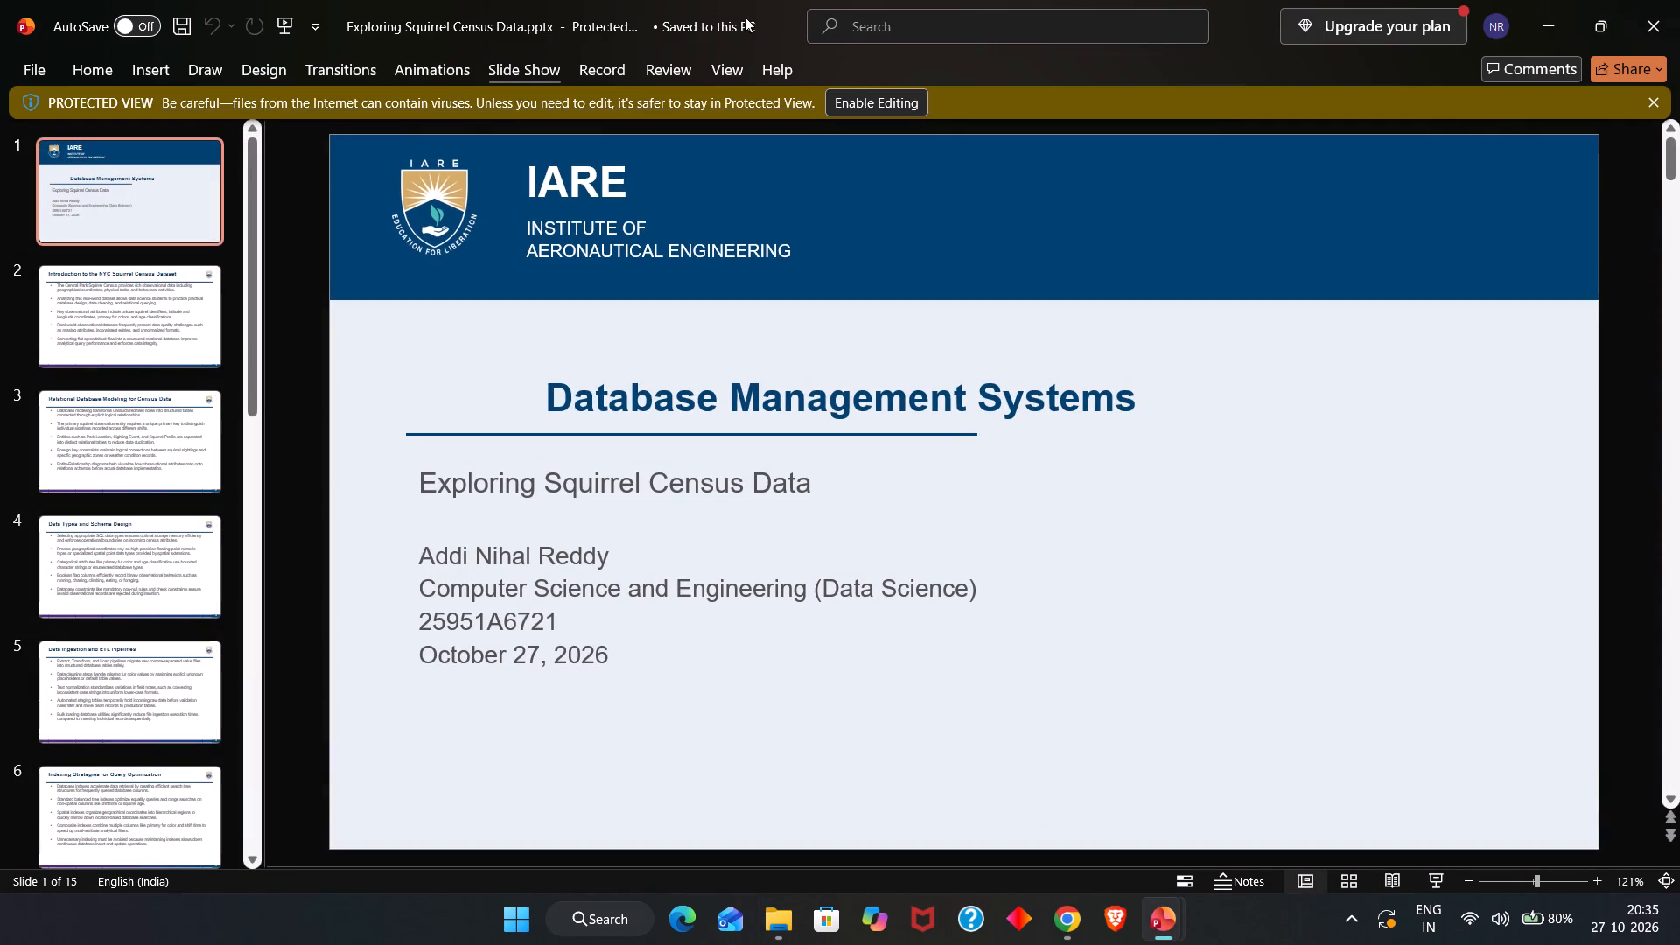
pyautogui.click(844, 92)
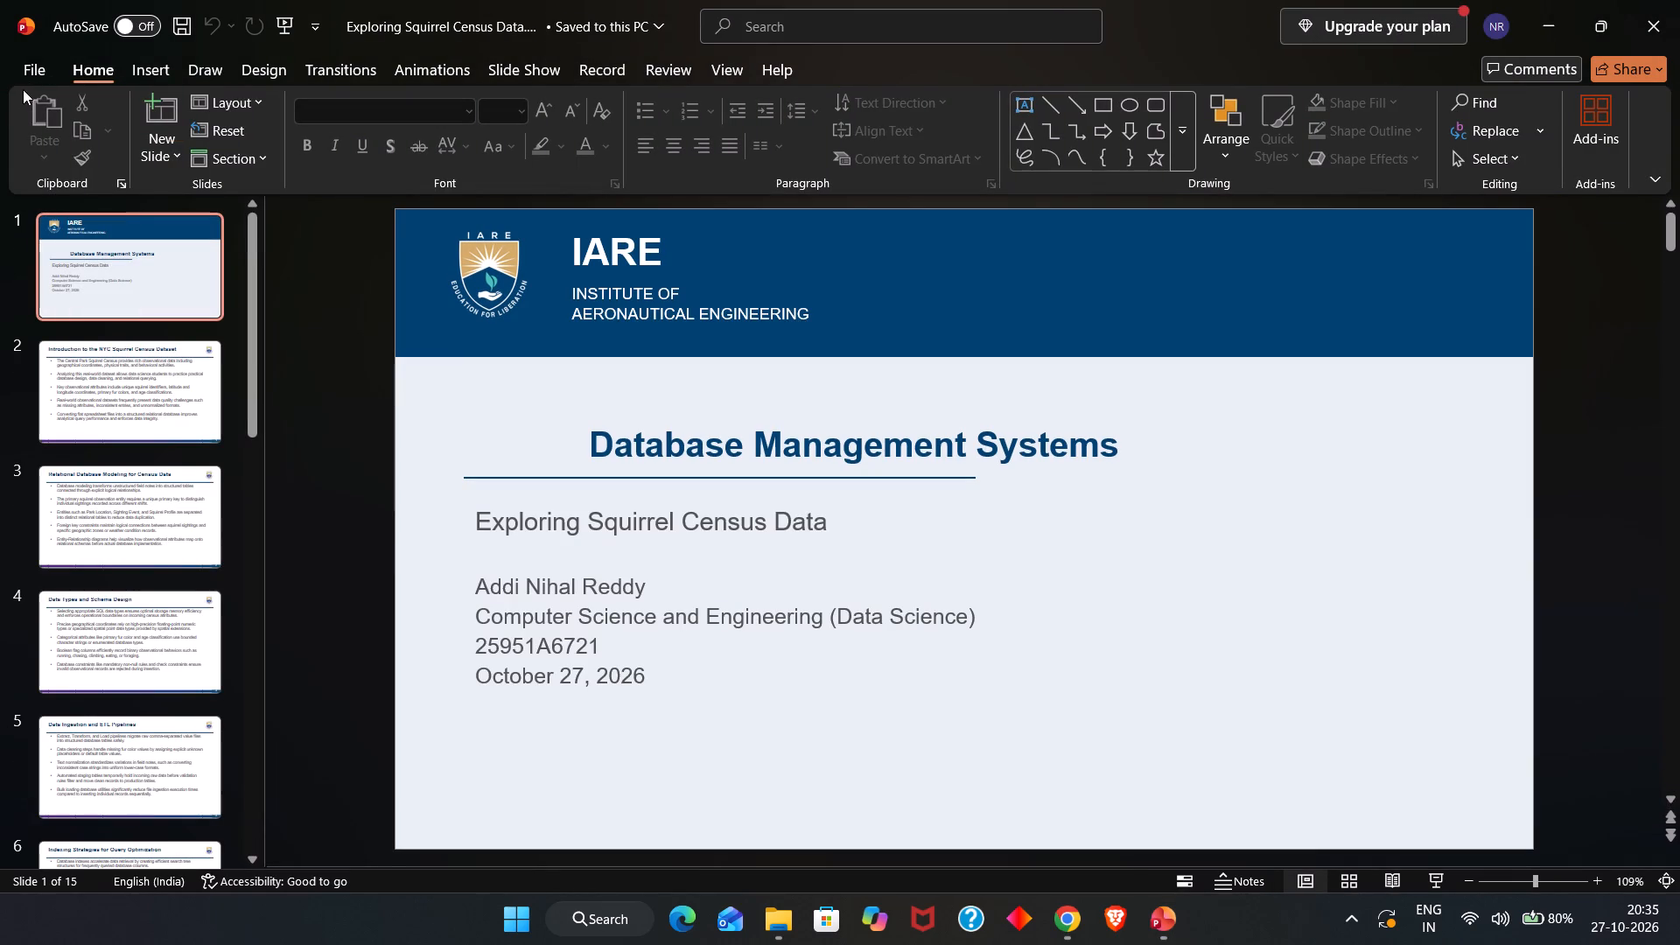
# Start a slide show recording with camera video, record the Database Management Systems title slide, and advance to slide 2.
pyautogui.click(587, 66)
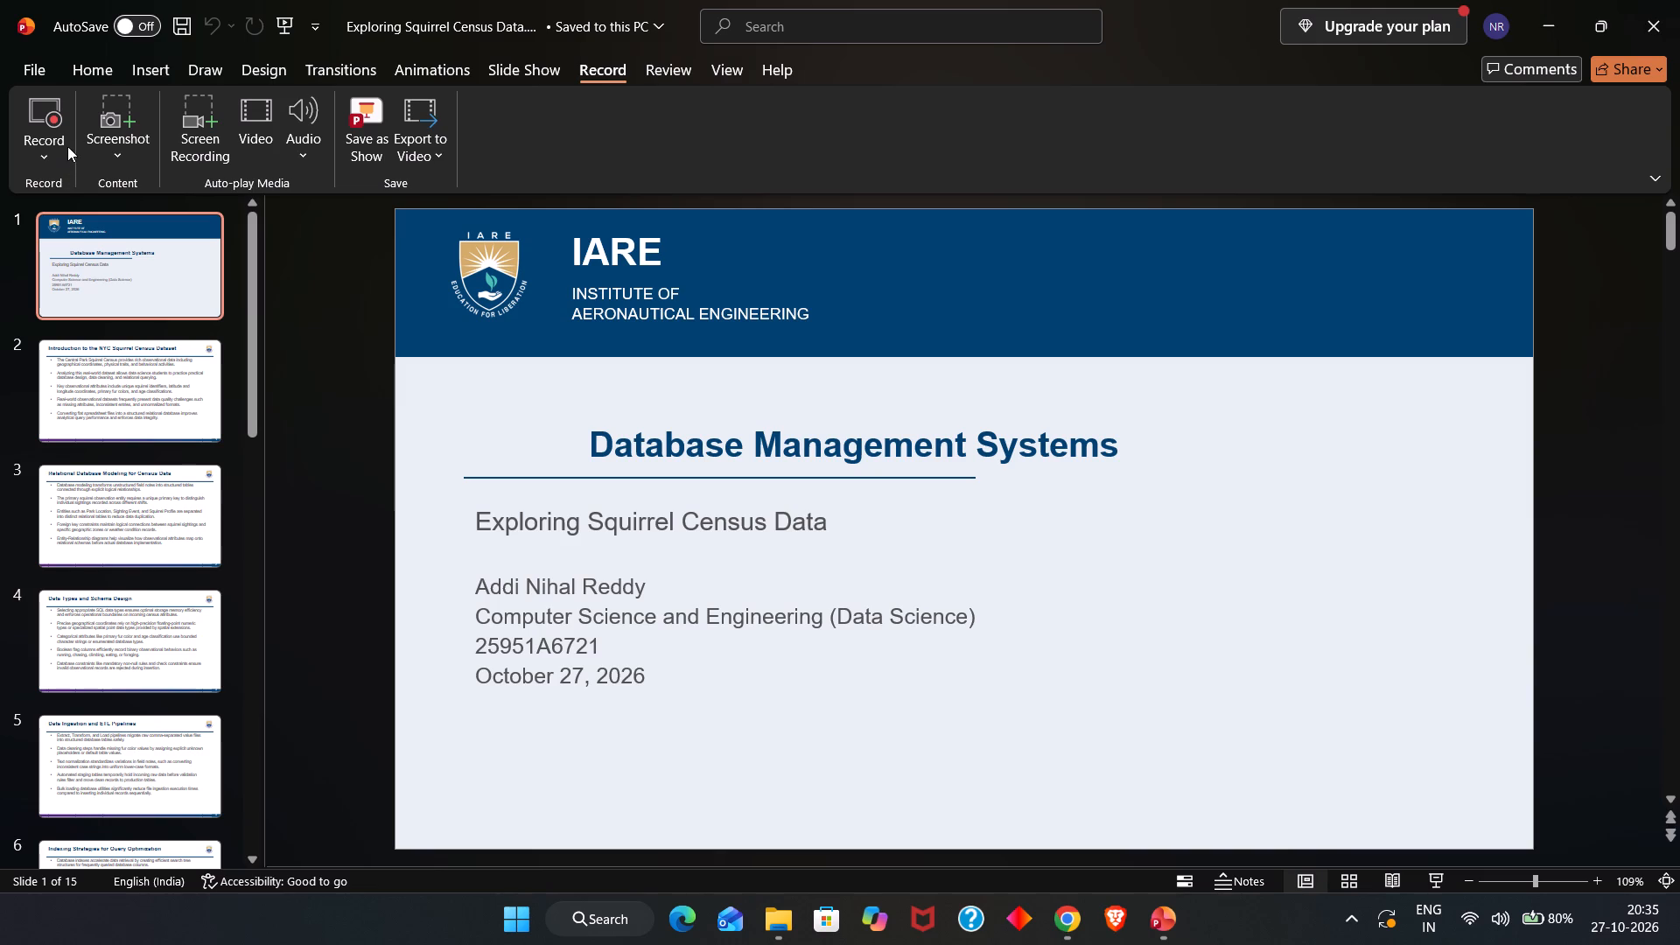
pyautogui.click(38, 124)
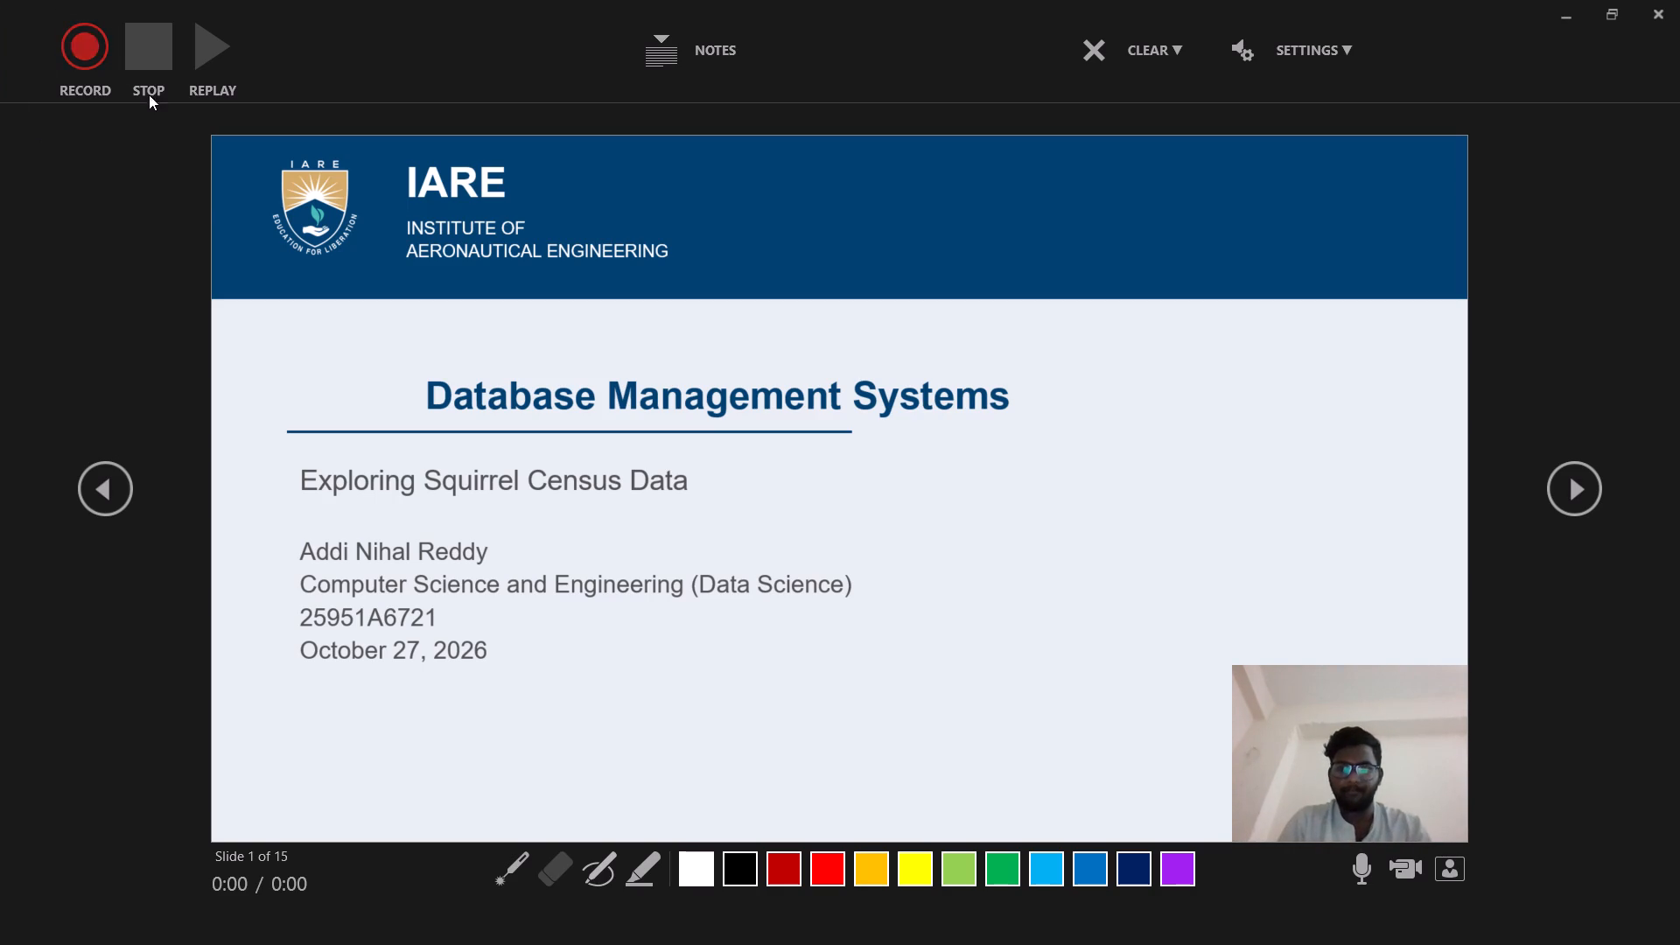
pyautogui.click(85, 59)
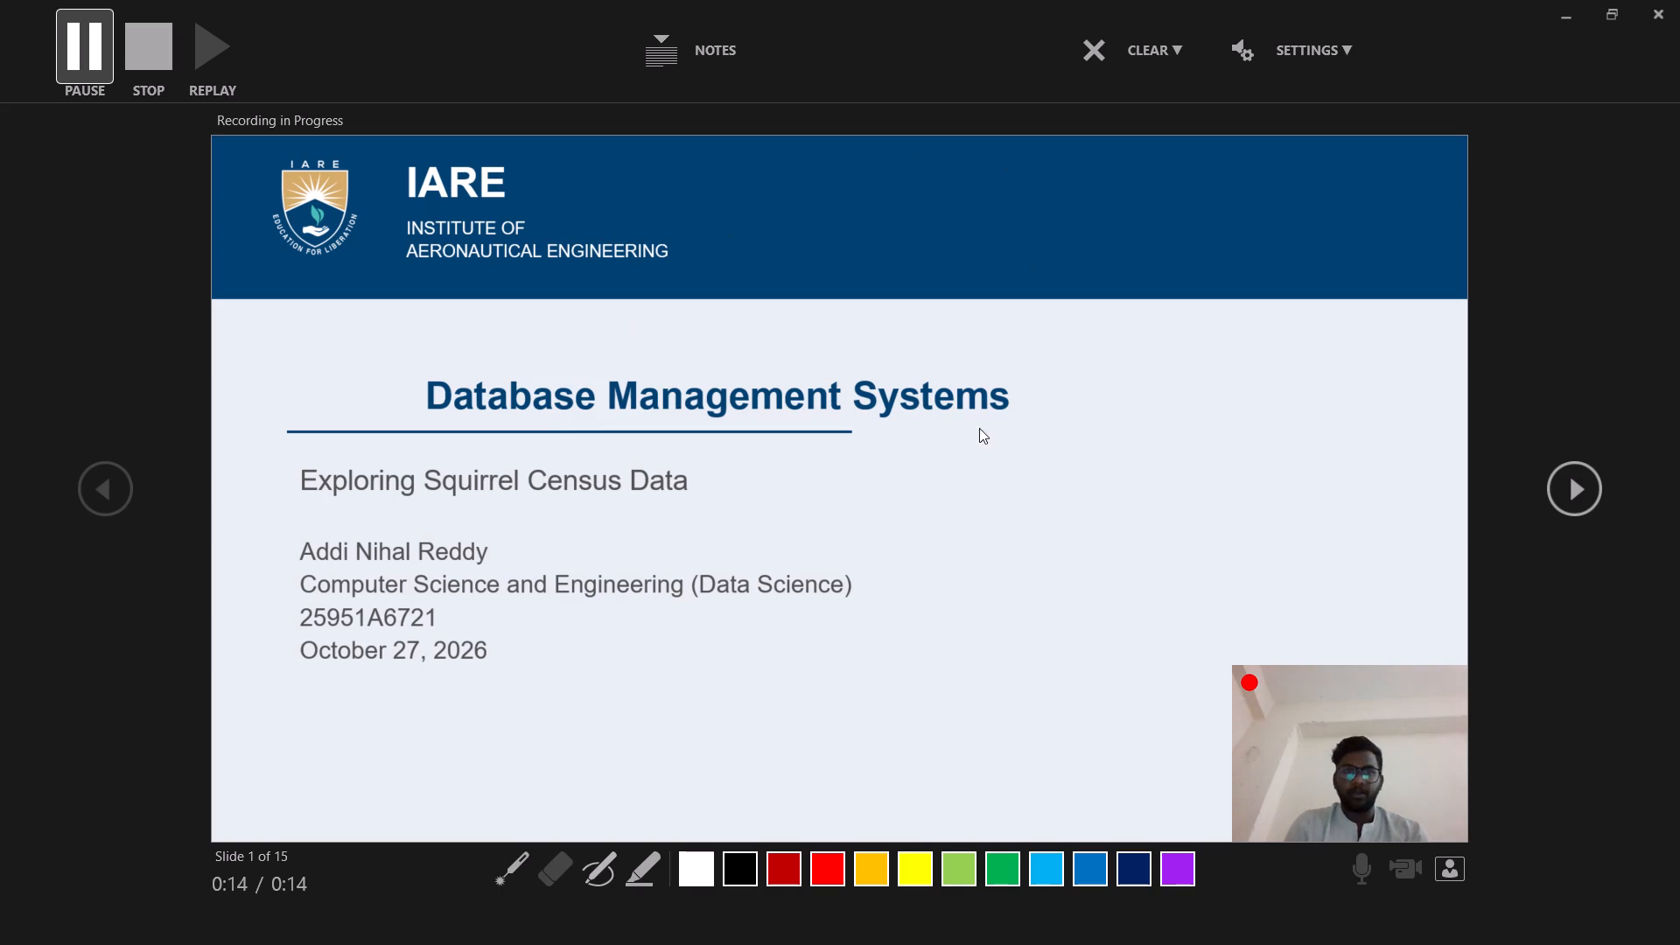
pyautogui.click(1564, 475)
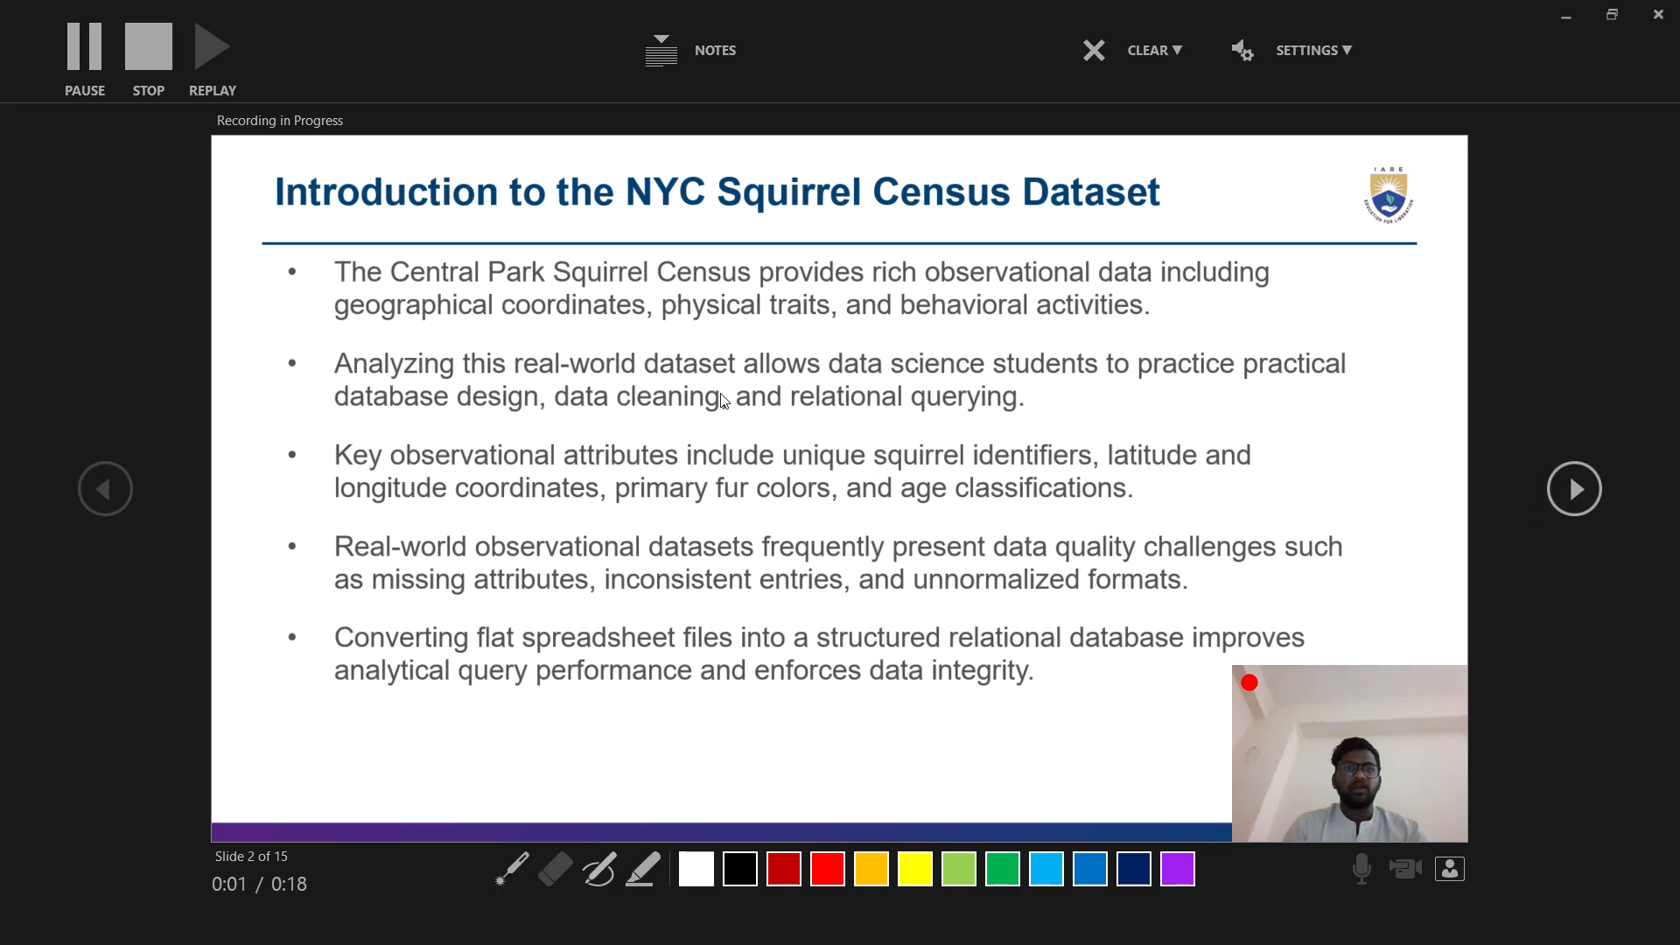
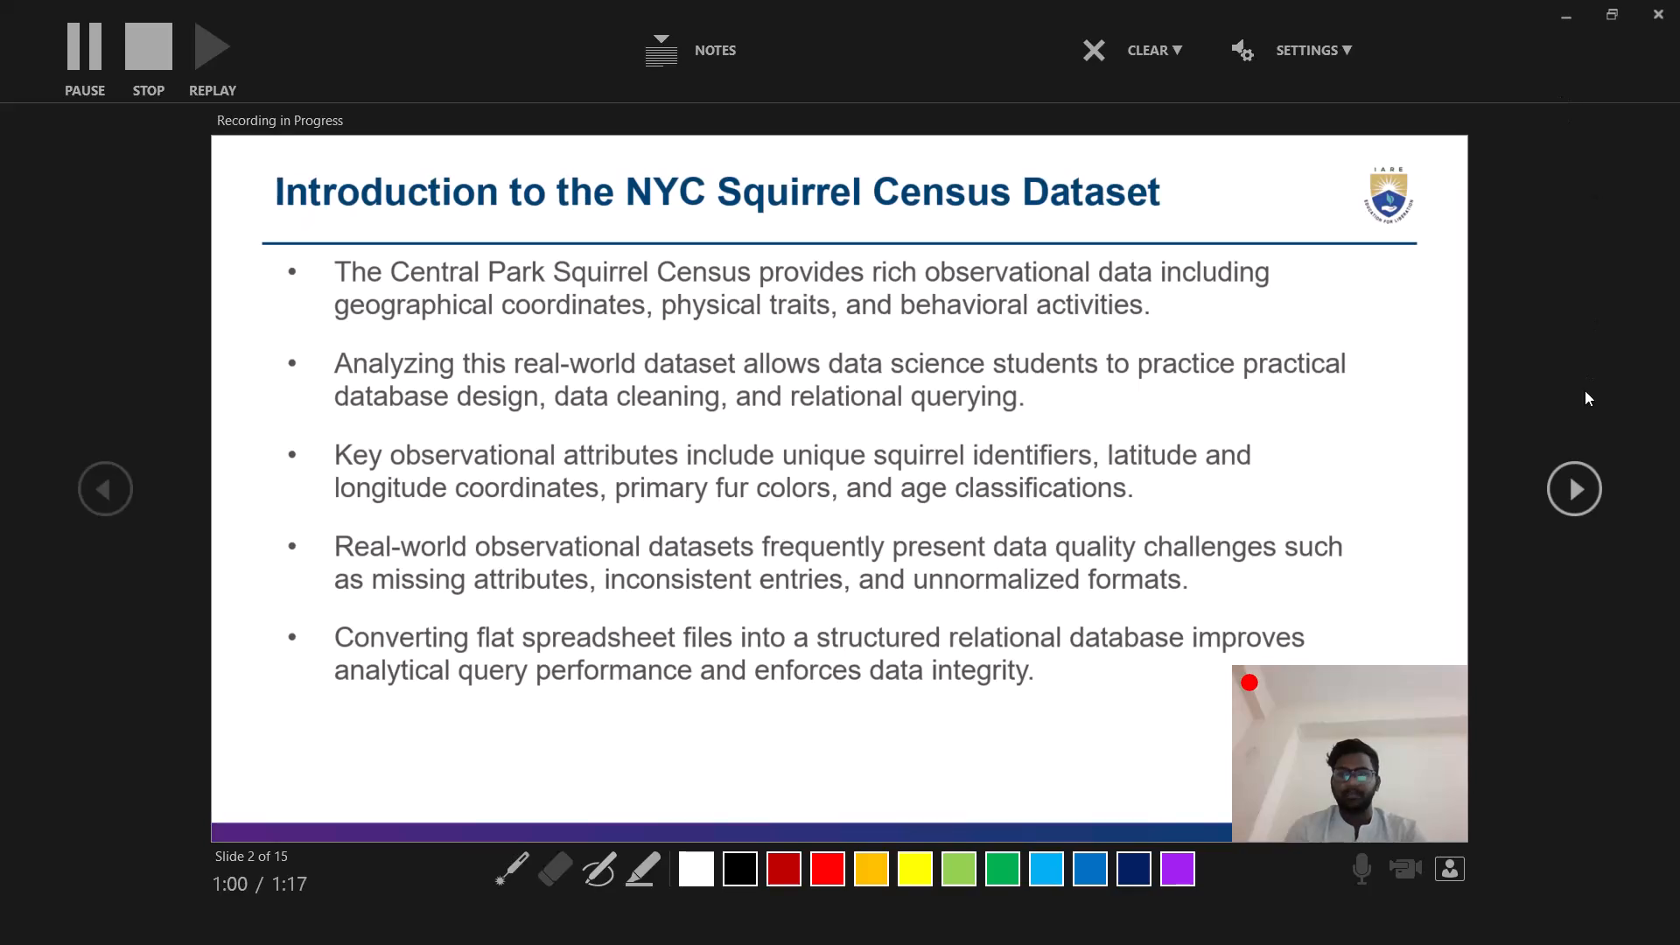
# Finish recording the Introduction to the NYC Squirrel Census Dataset slide and advance the recording to slide 3.
pyautogui.click(1574, 490)
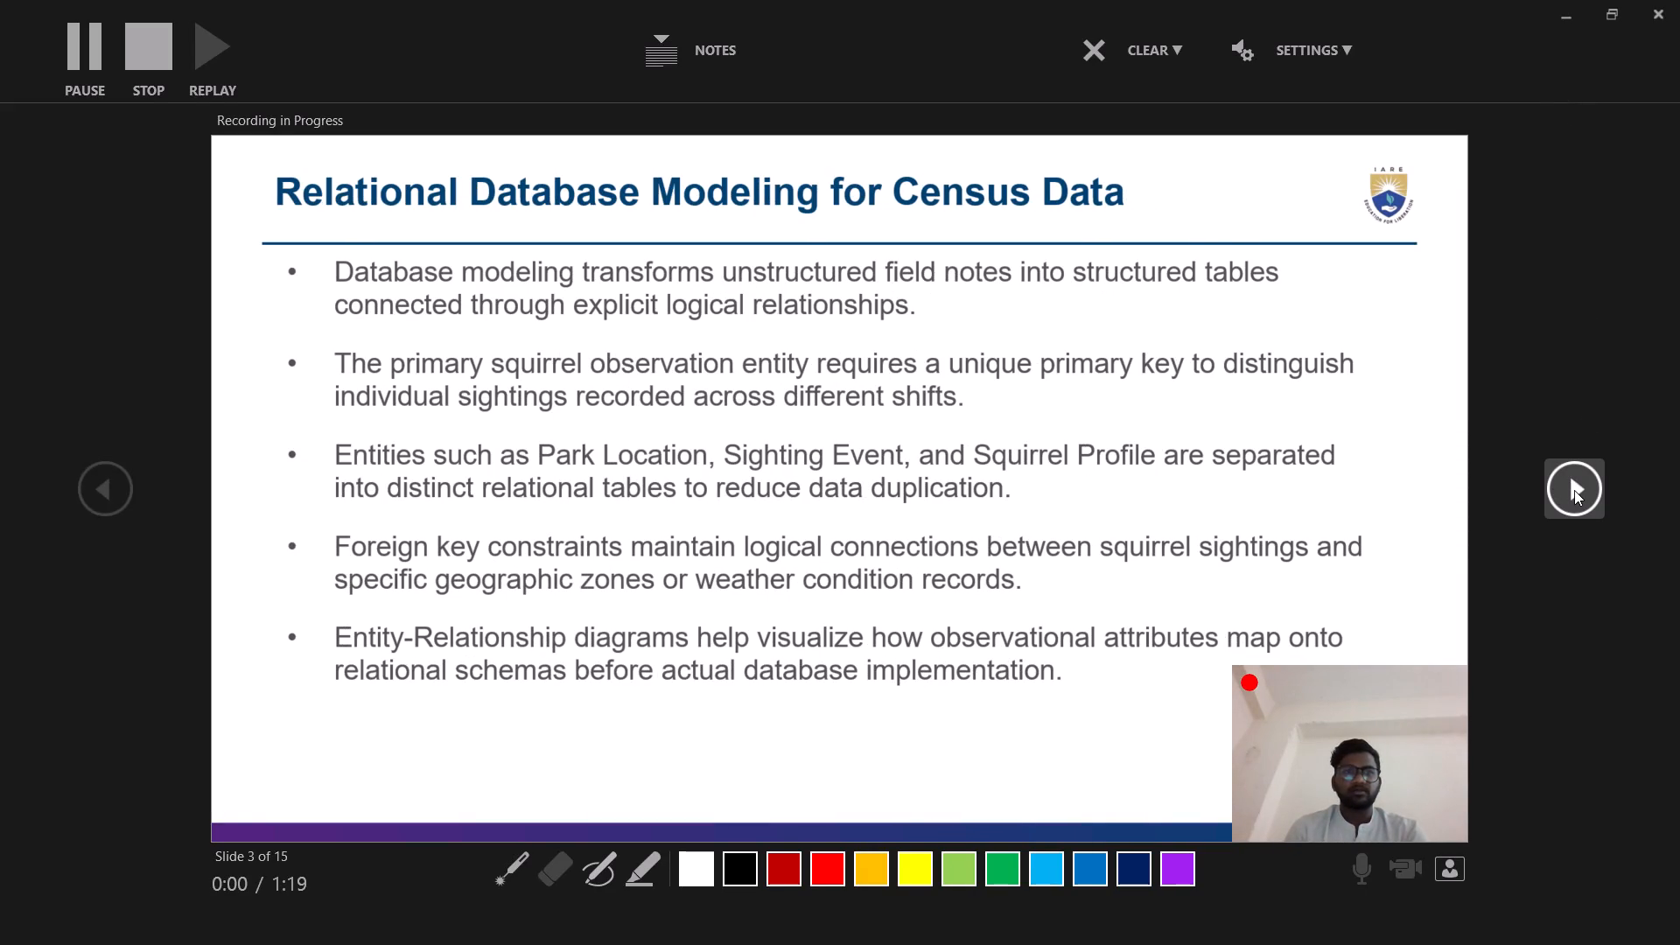
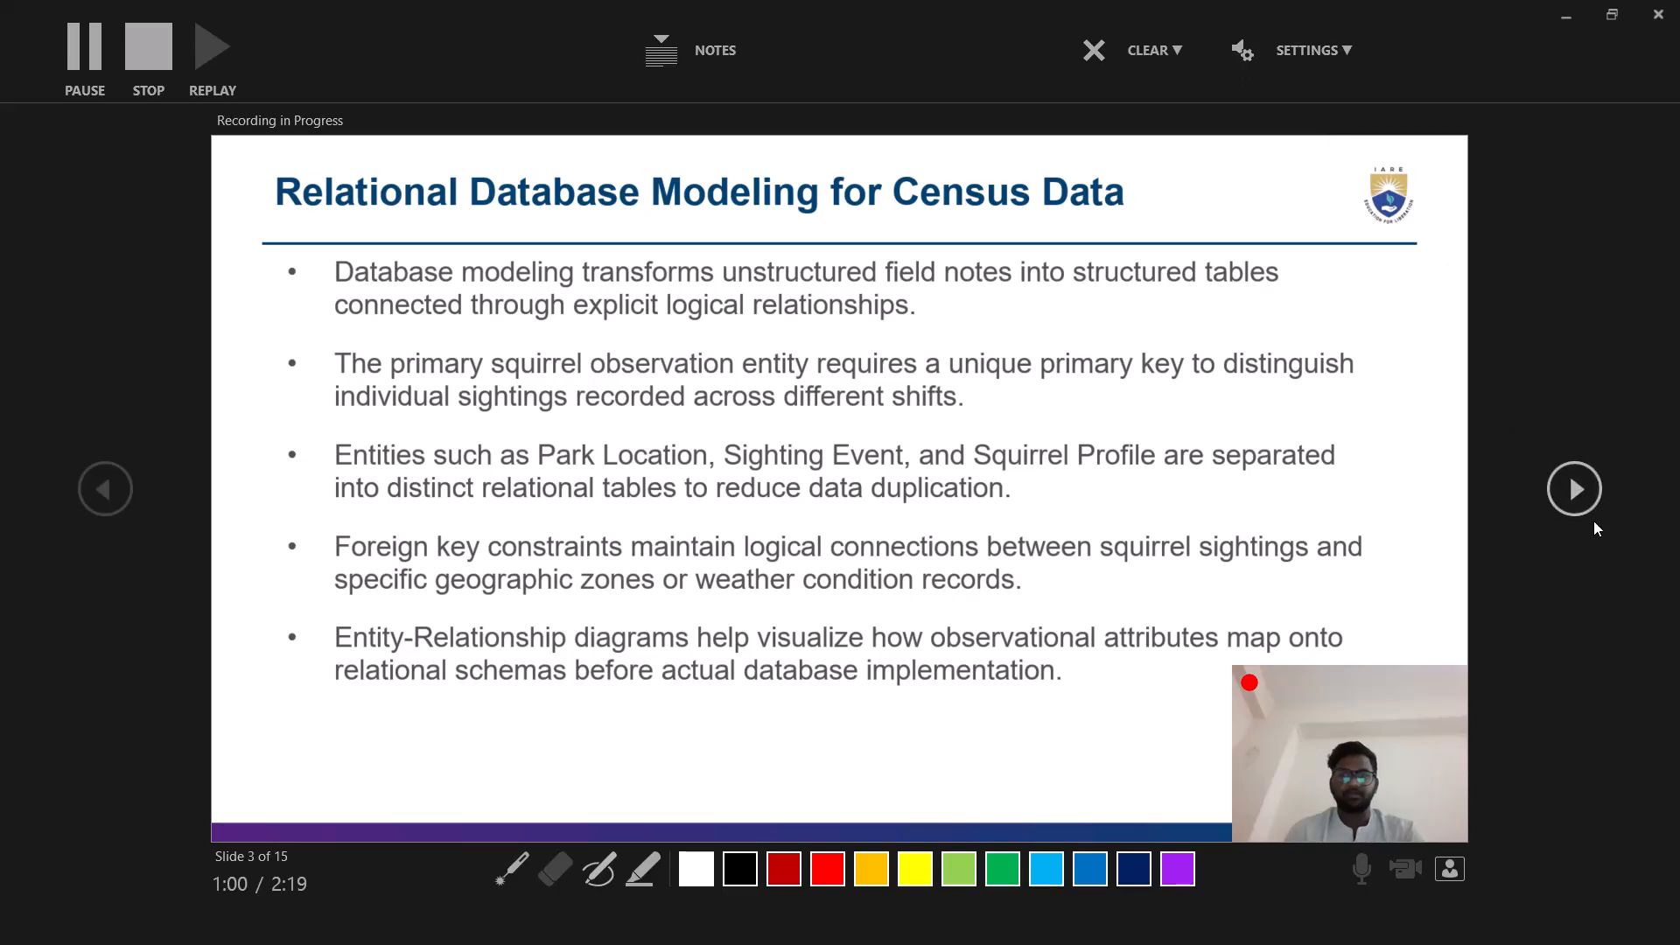
# Finish recording the Relational Database Modeling for Census Data slide and advance the recording to slide 4.
pyautogui.click(1558, 472)
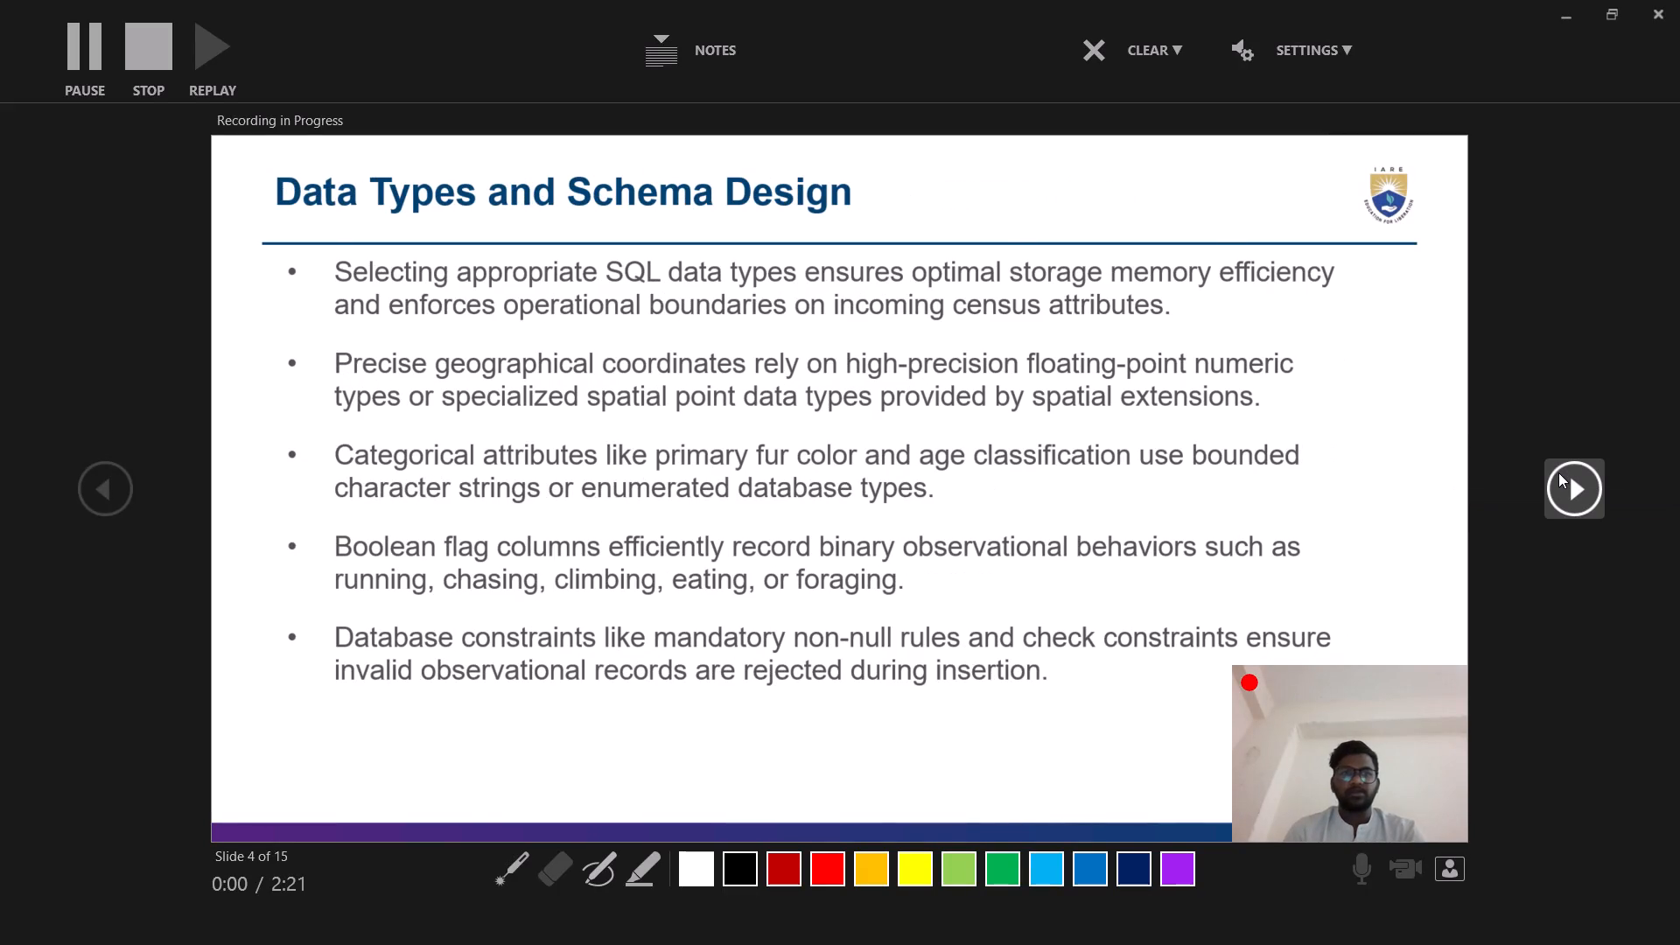
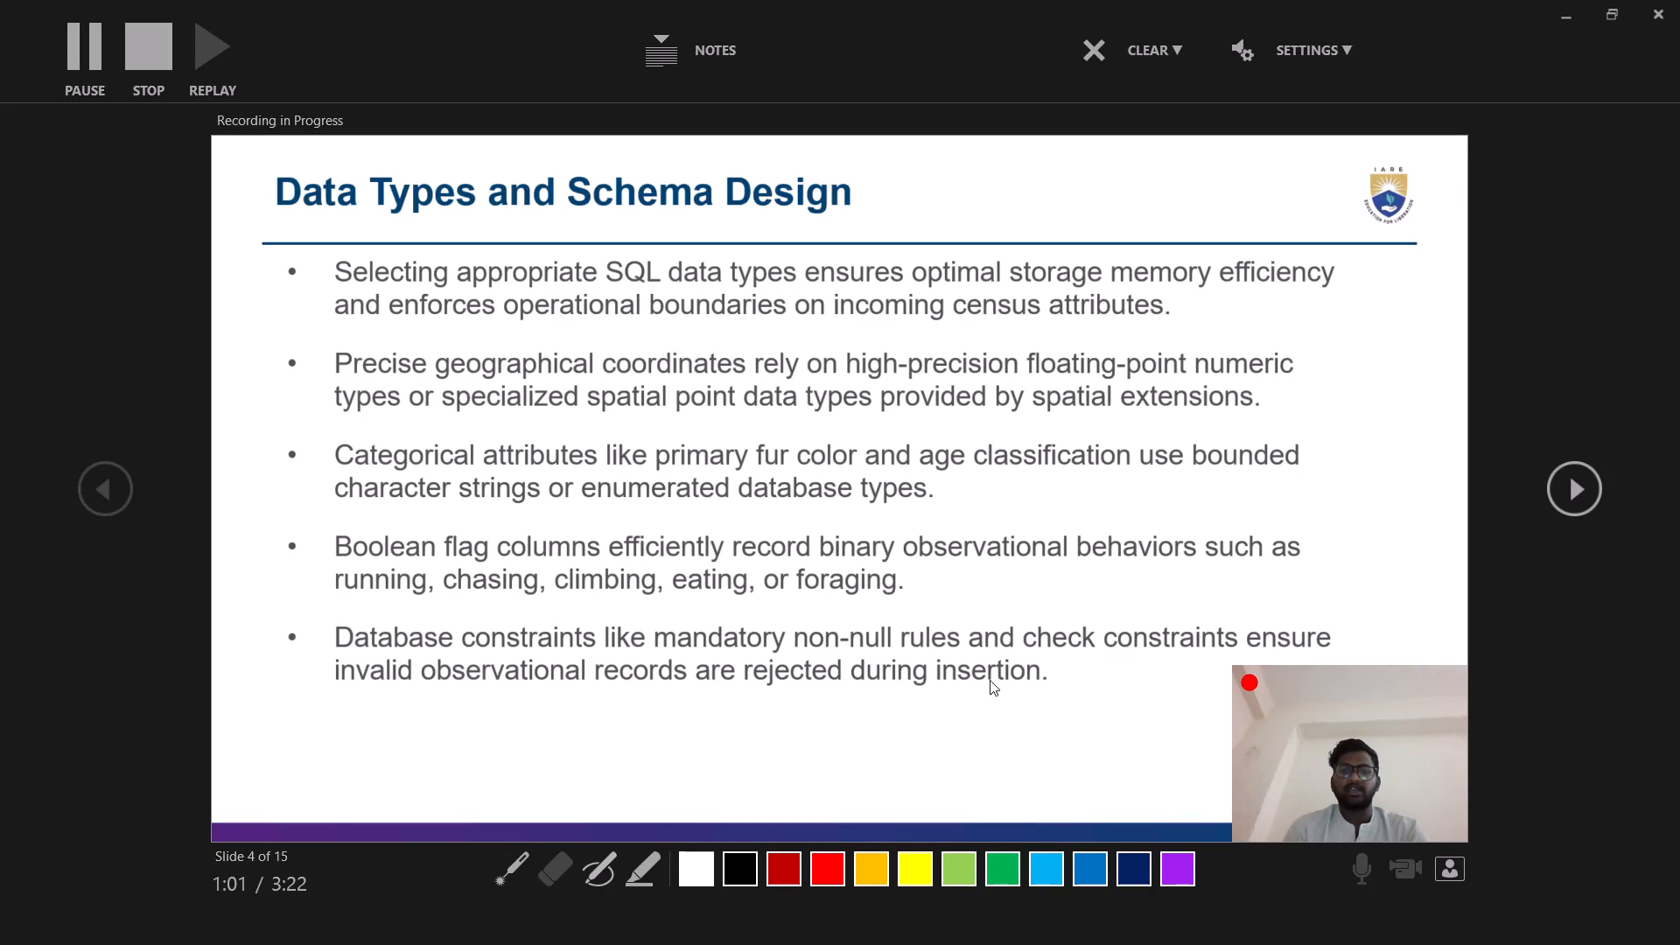
# Finish recording the Data Types and Schema Design slide and advance the recording to slide 5.
pyautogui.click(1585, 479)
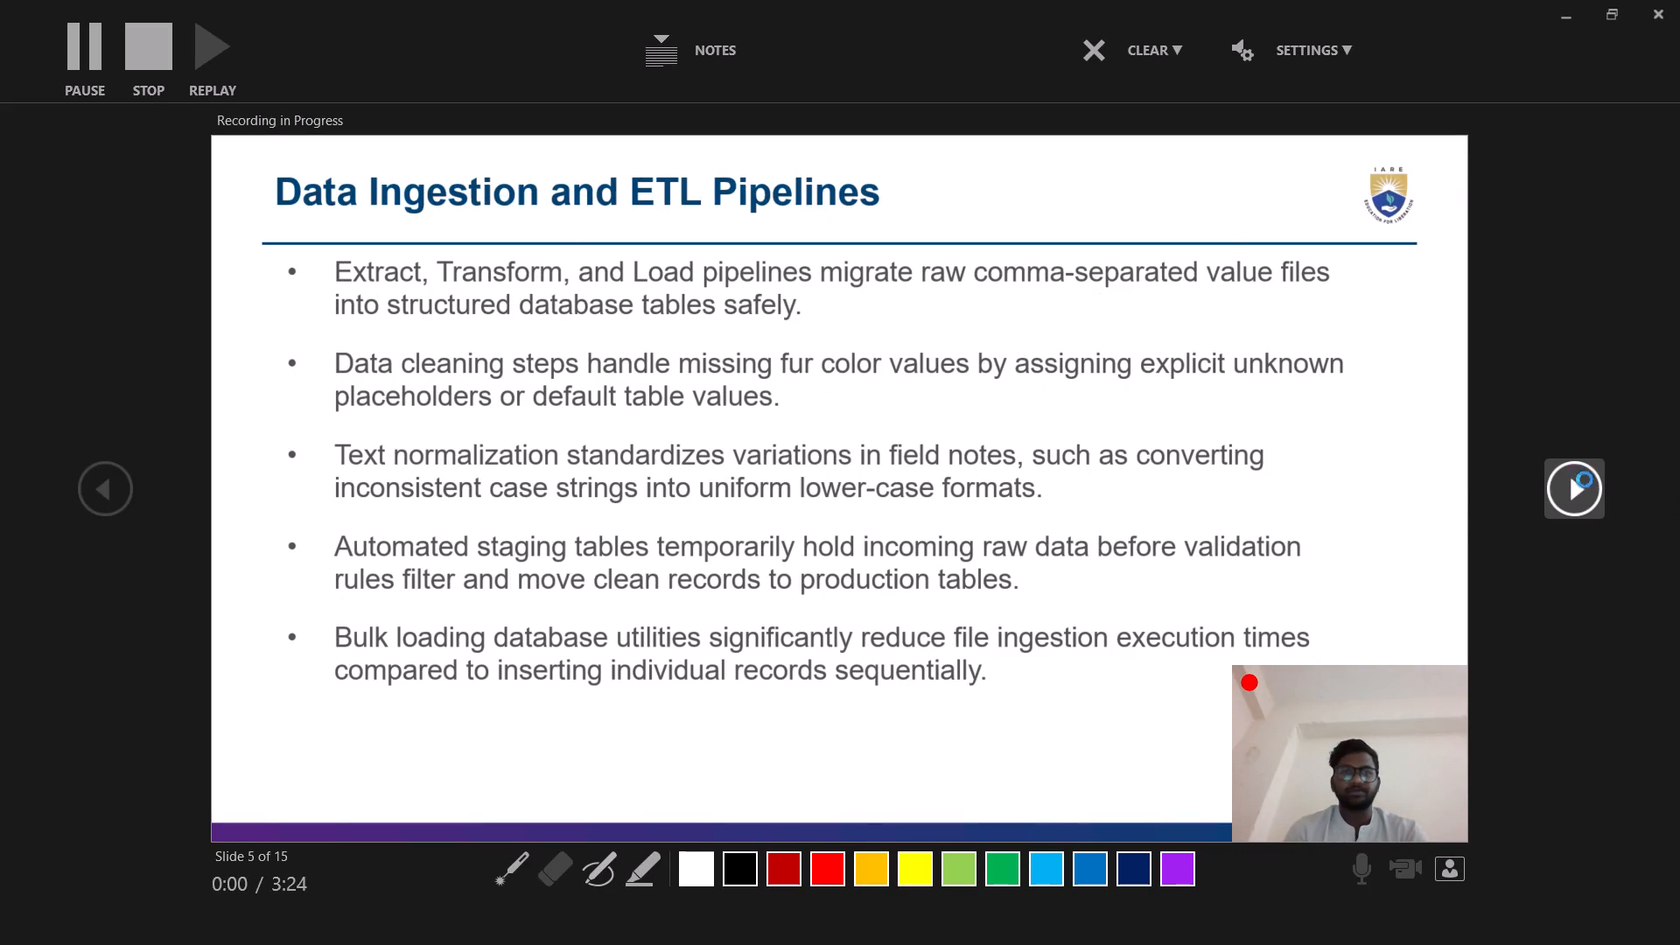
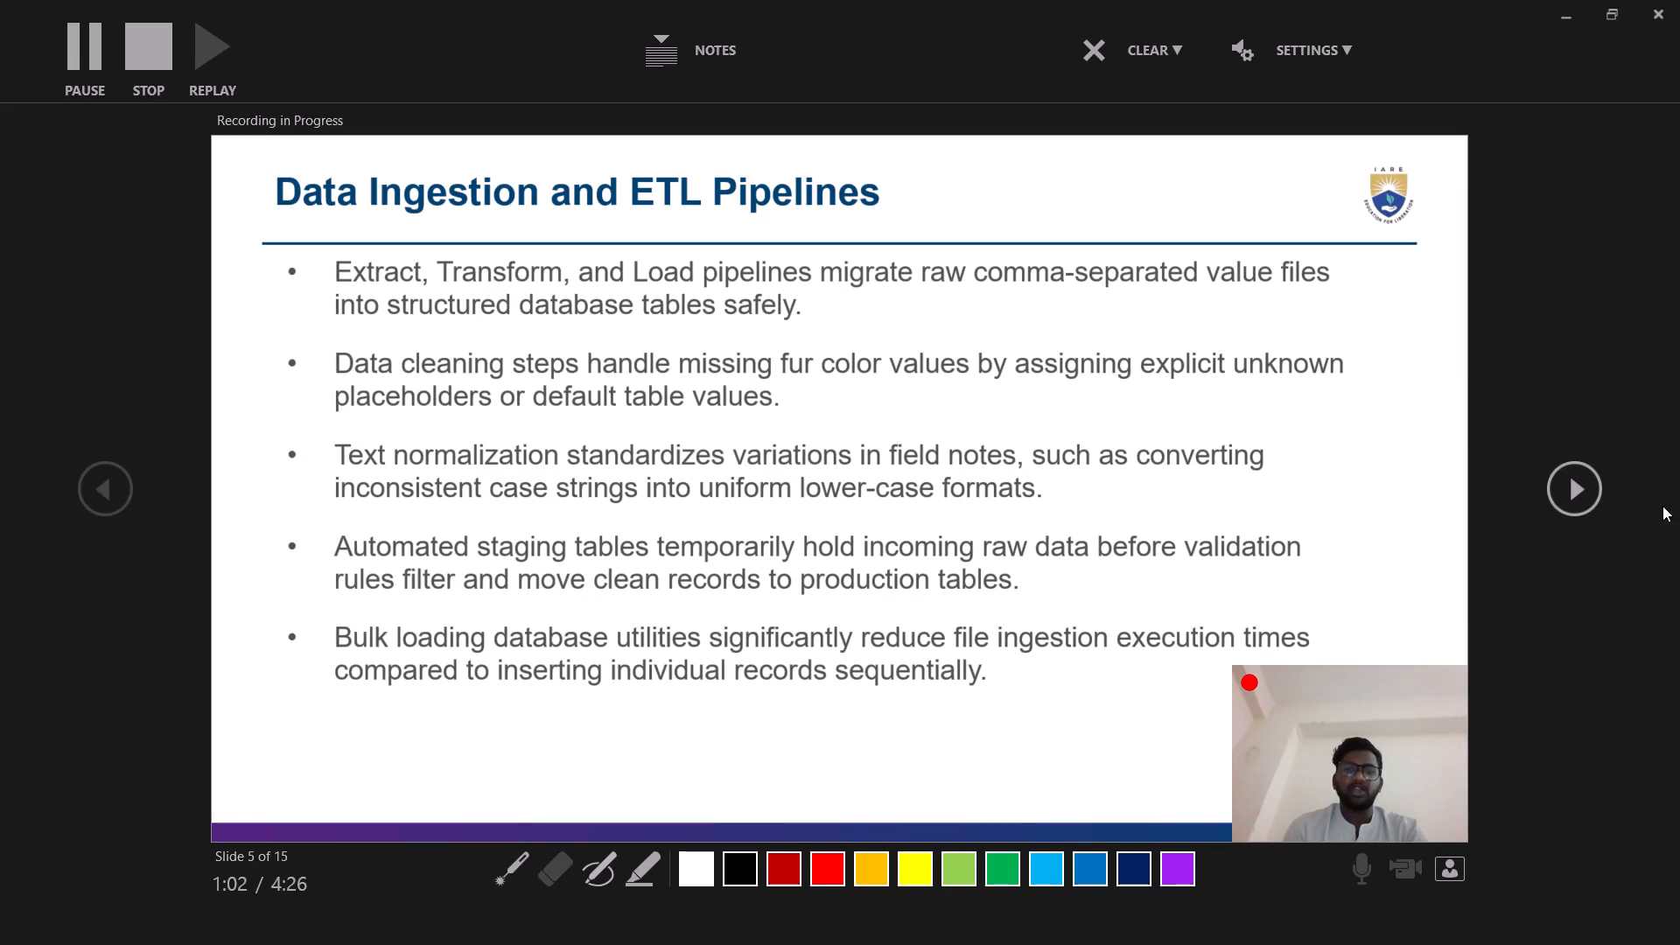
# Finish recording the Data Ingestion and ETL Pipelines slide and advance the recording to slide 6.
pyautogui.click(1563, 503)
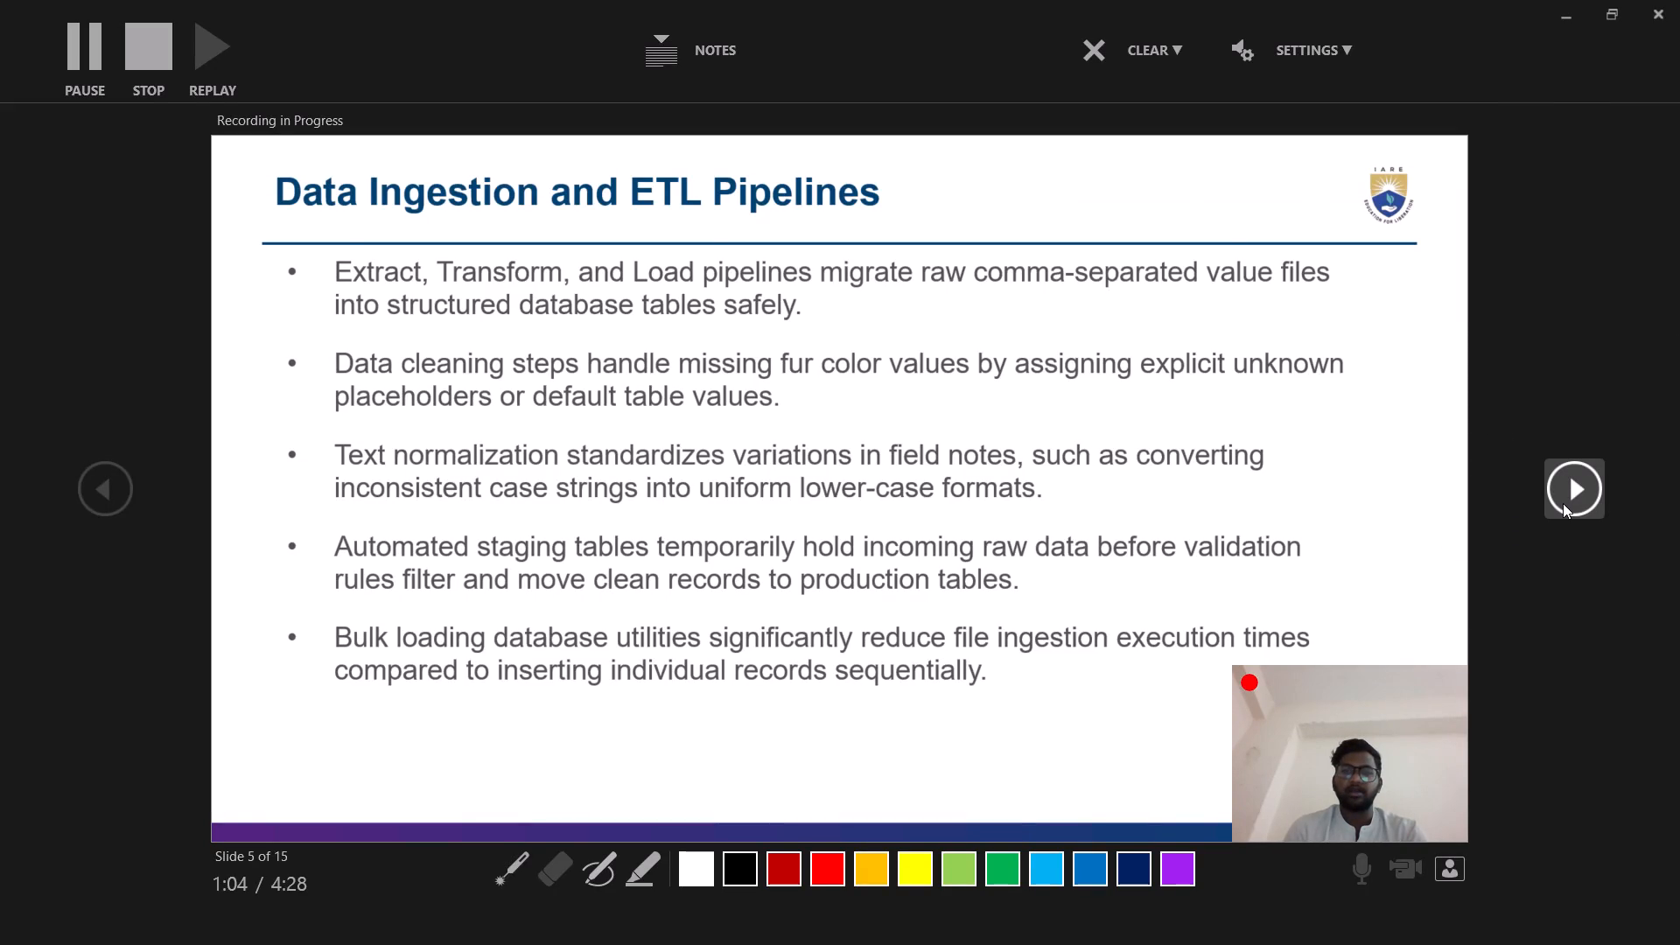
pyautogui.click(1563, 503)
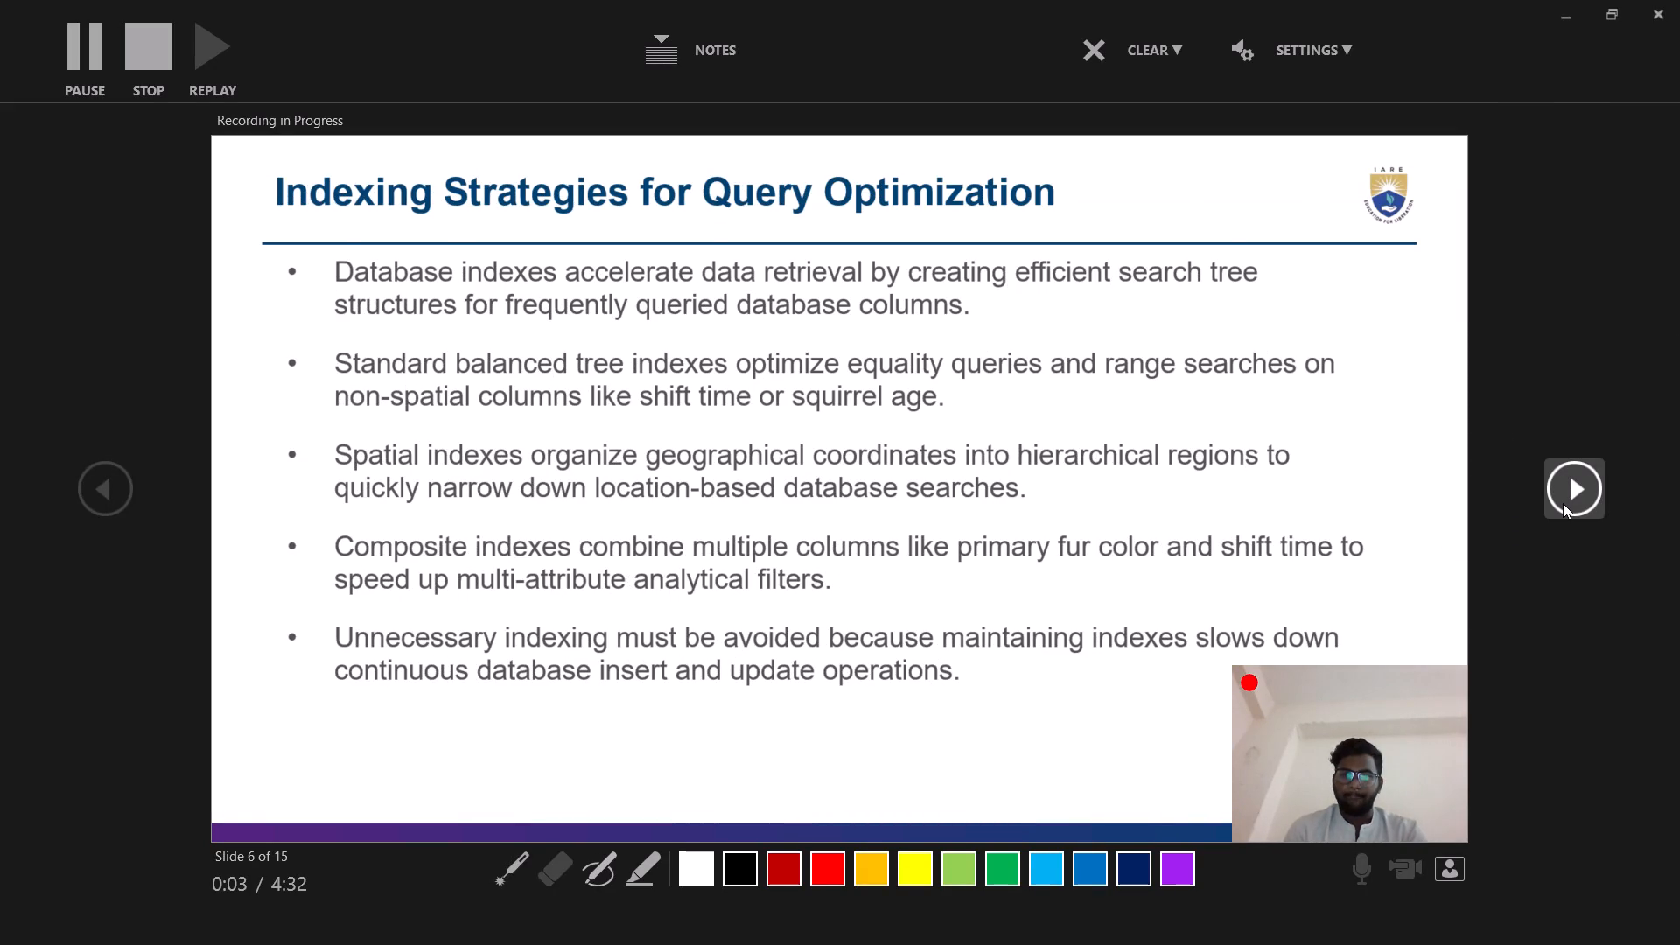
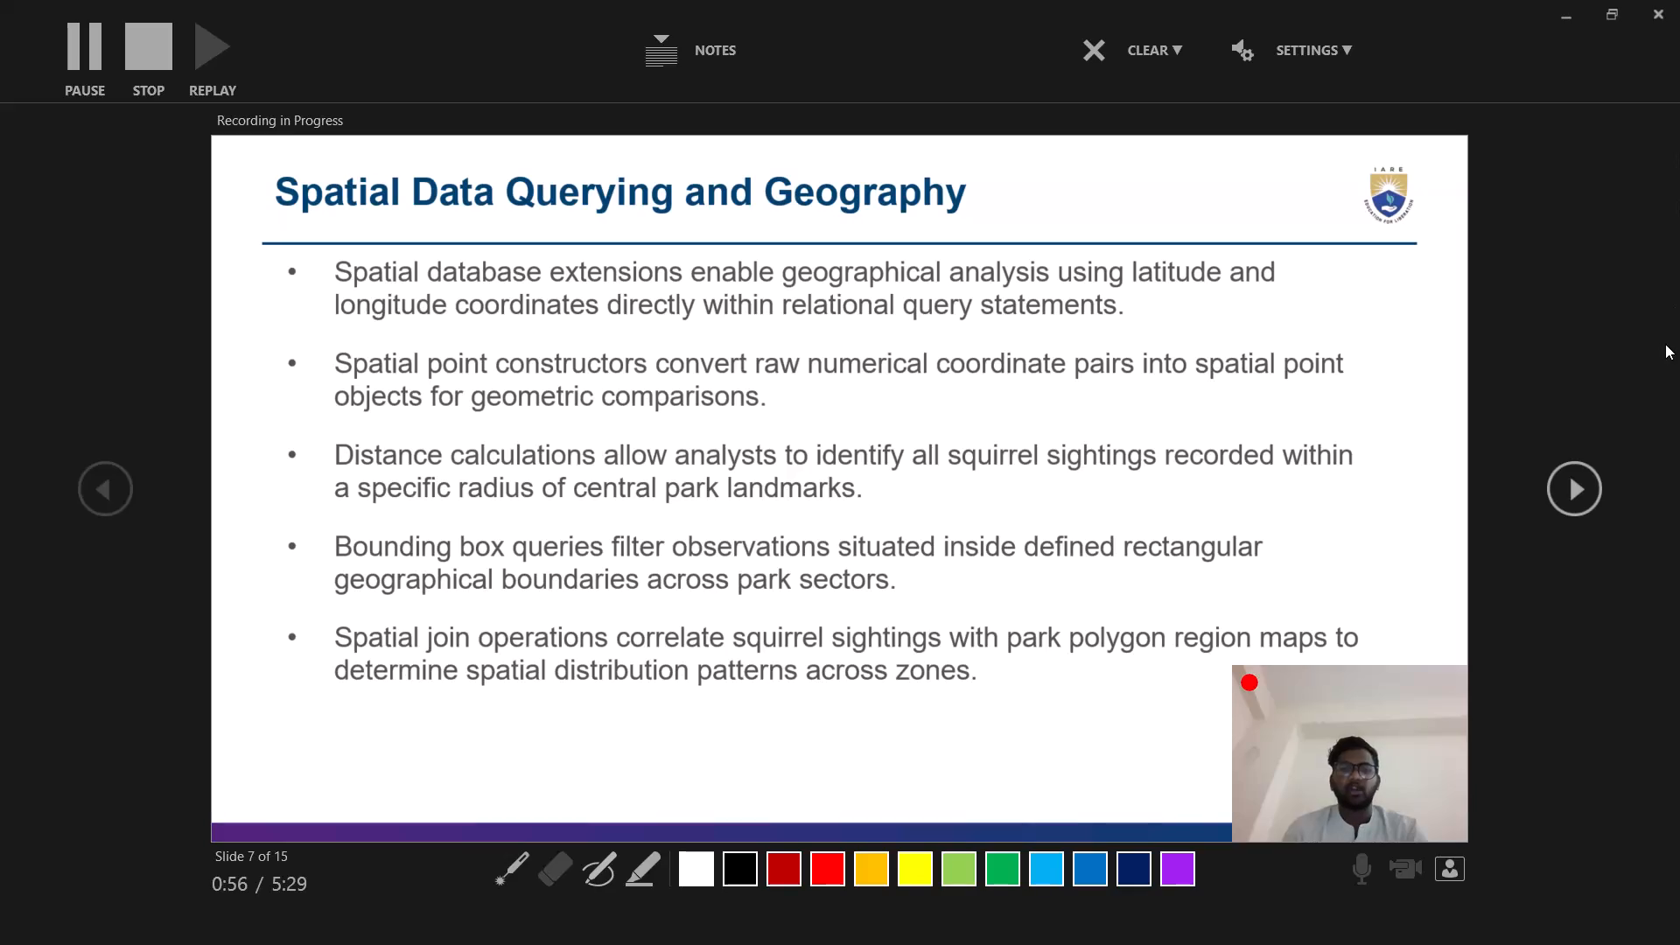
# Finish recording the Spatial Data Querying and Geography slide and advance the recording to slide 8.
pyautogui.click(1571, 487)
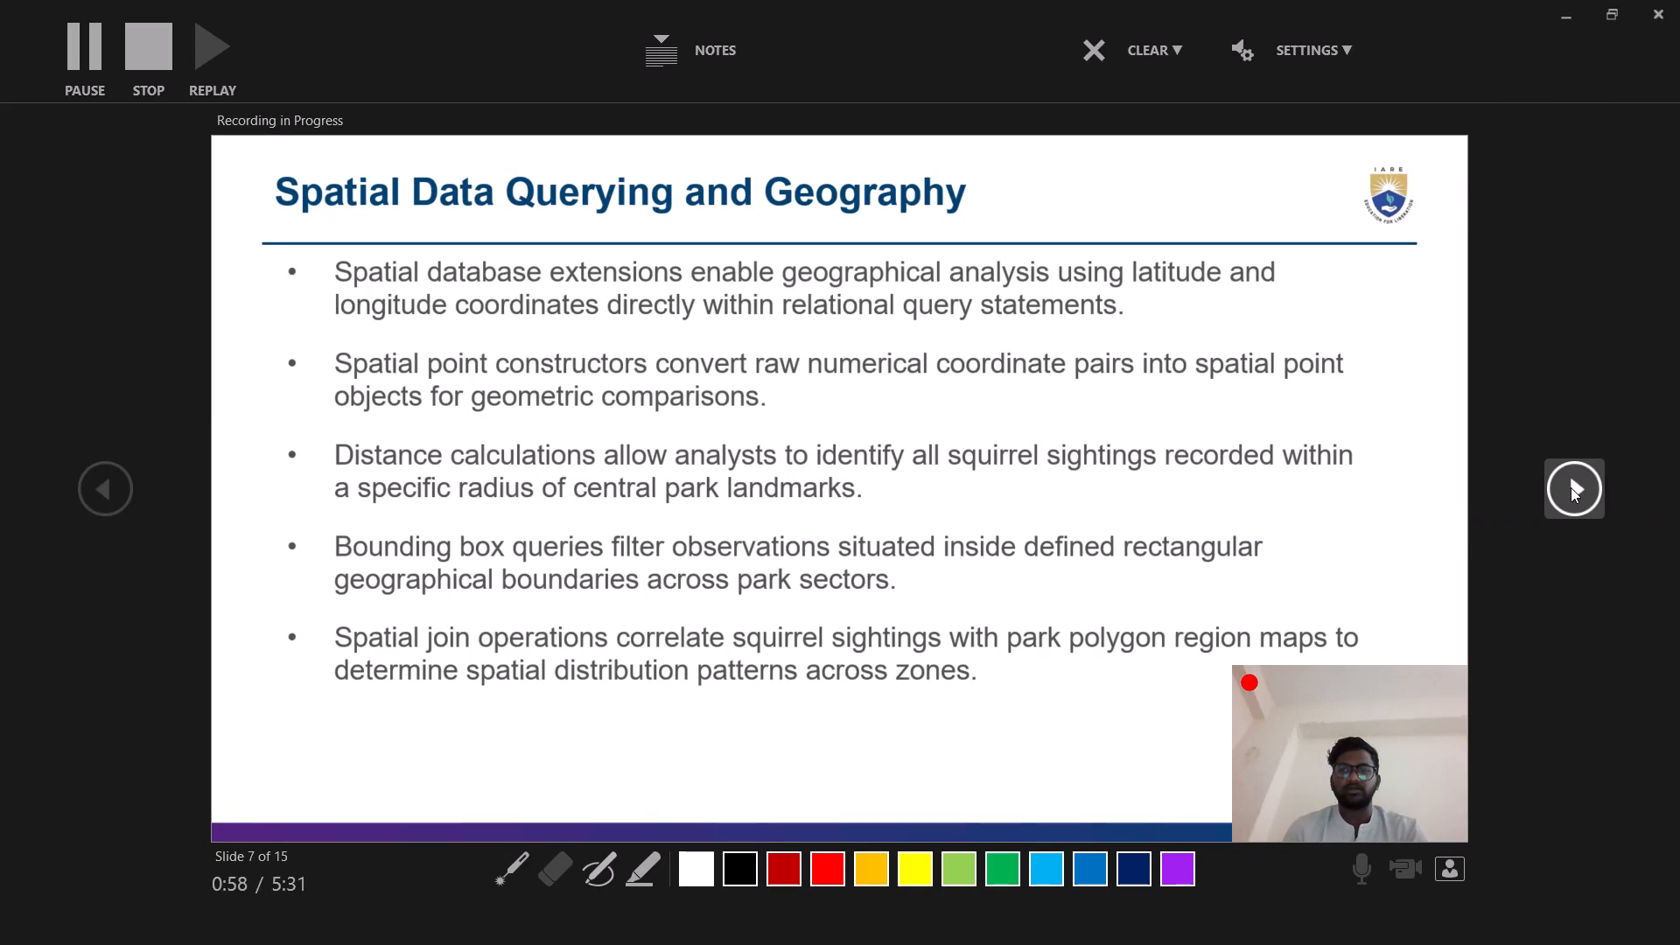
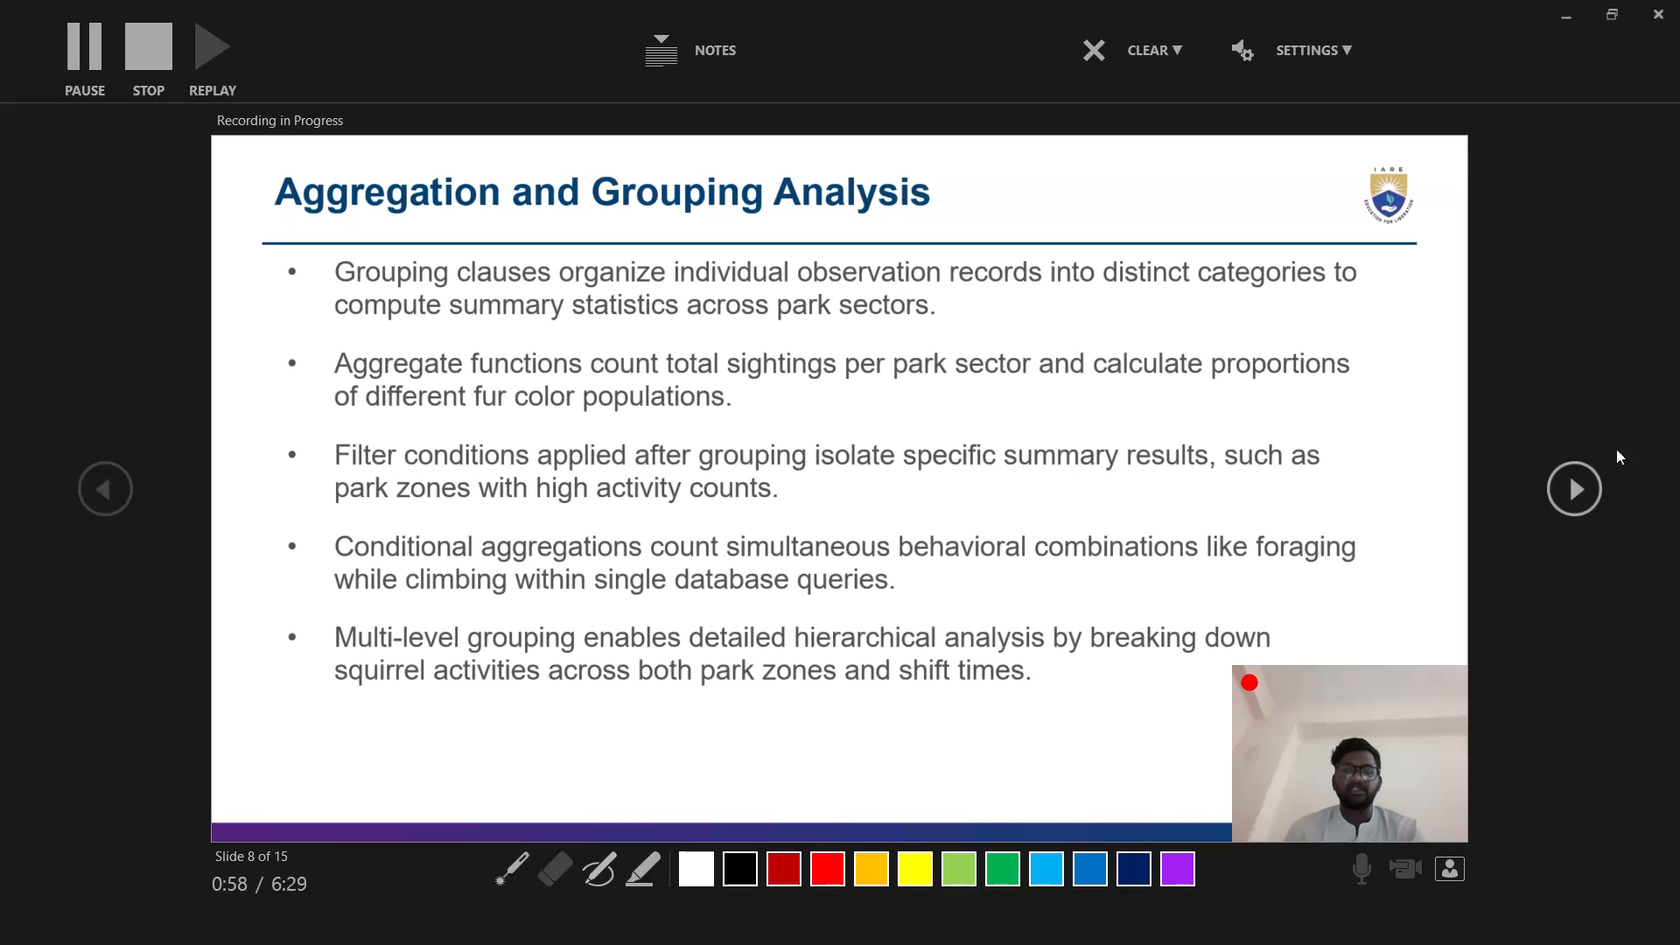
# Finish recording the Aggregation and Grouping Analysis slide and advance the recording to slide 9.
pyautogui.click(1553, 511)
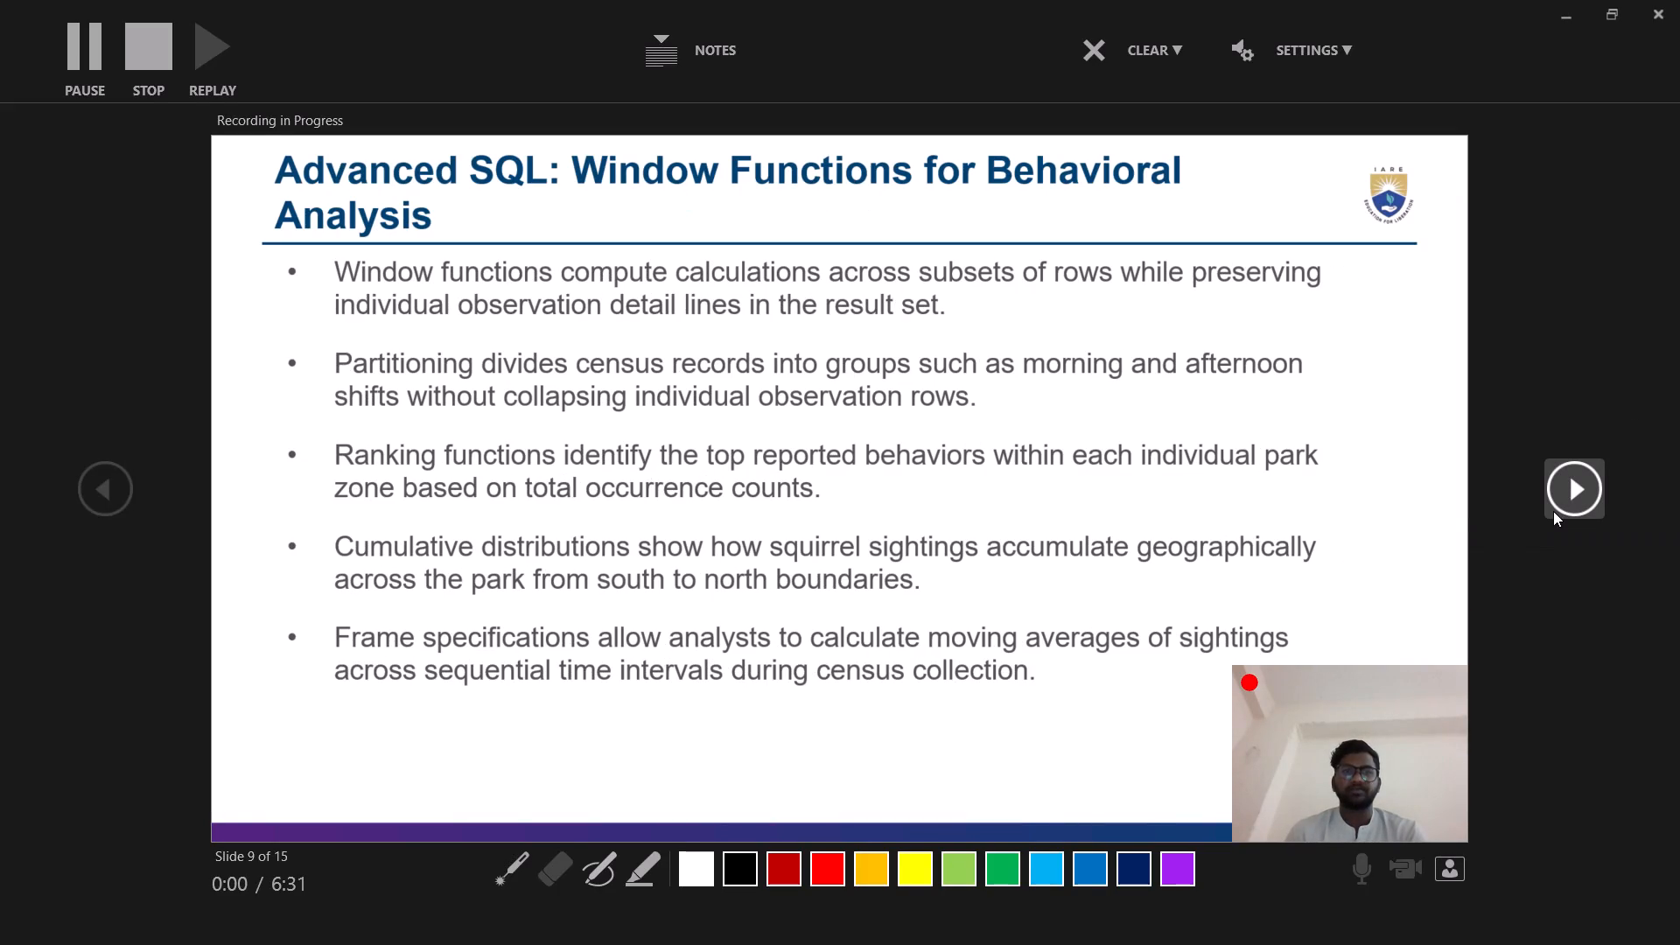
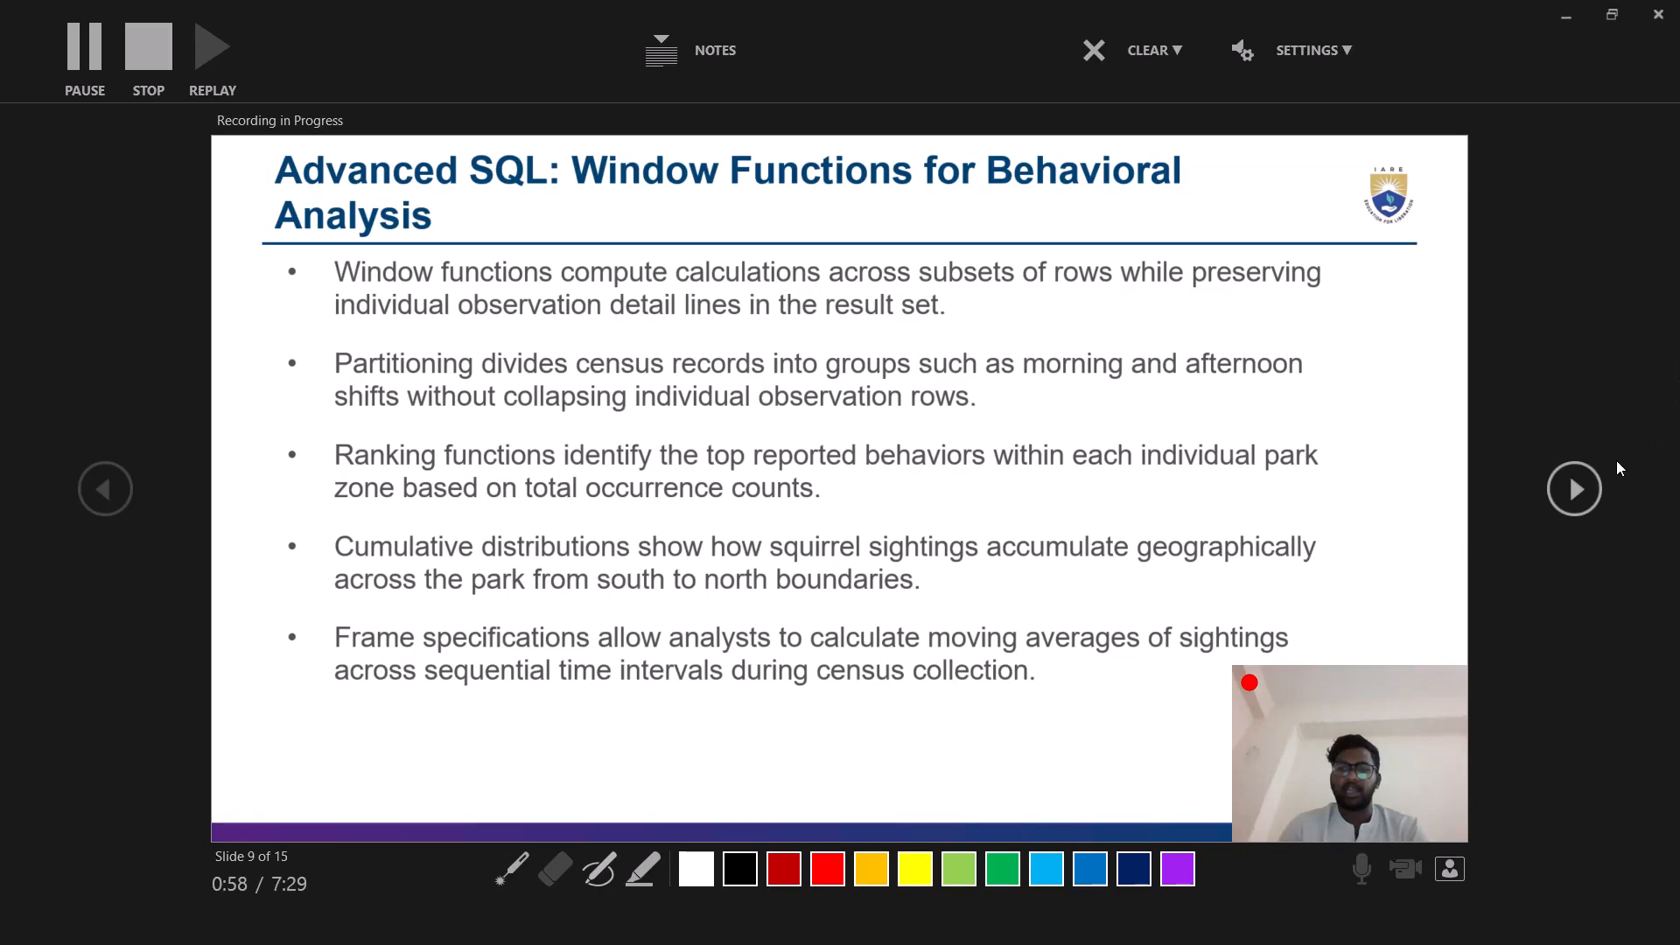
# Finish recording the Advanced SQL: Window Functions for Behavioral Analysis slide and advance the recording to slide 10.
pyautogui.click(1589, 499)
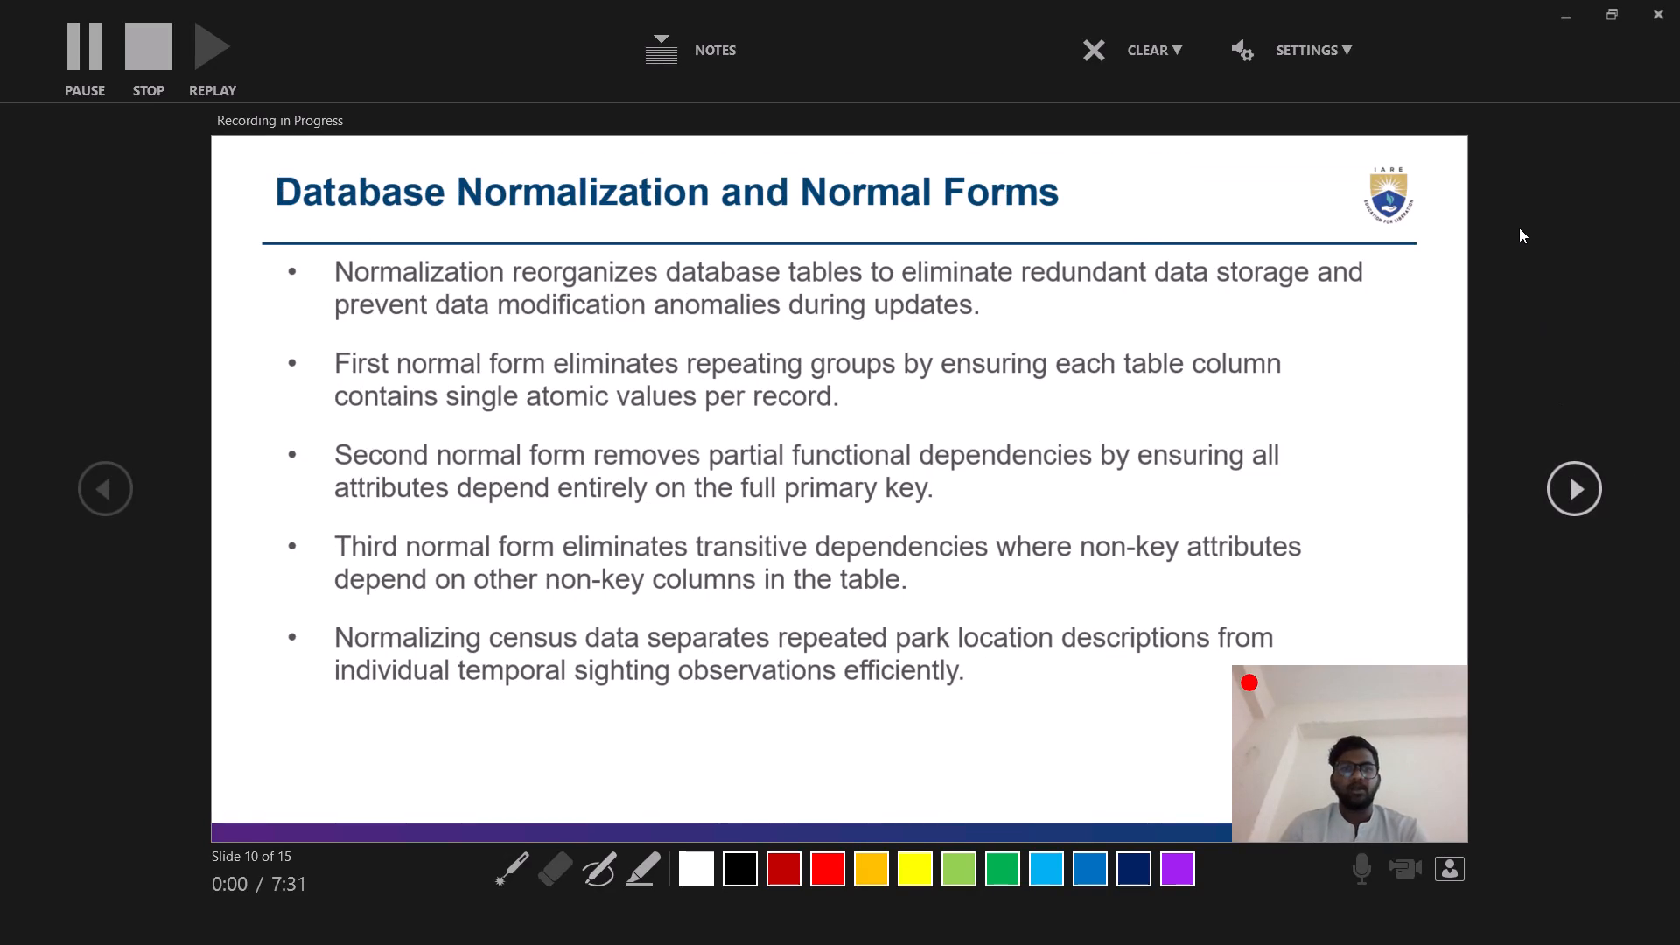
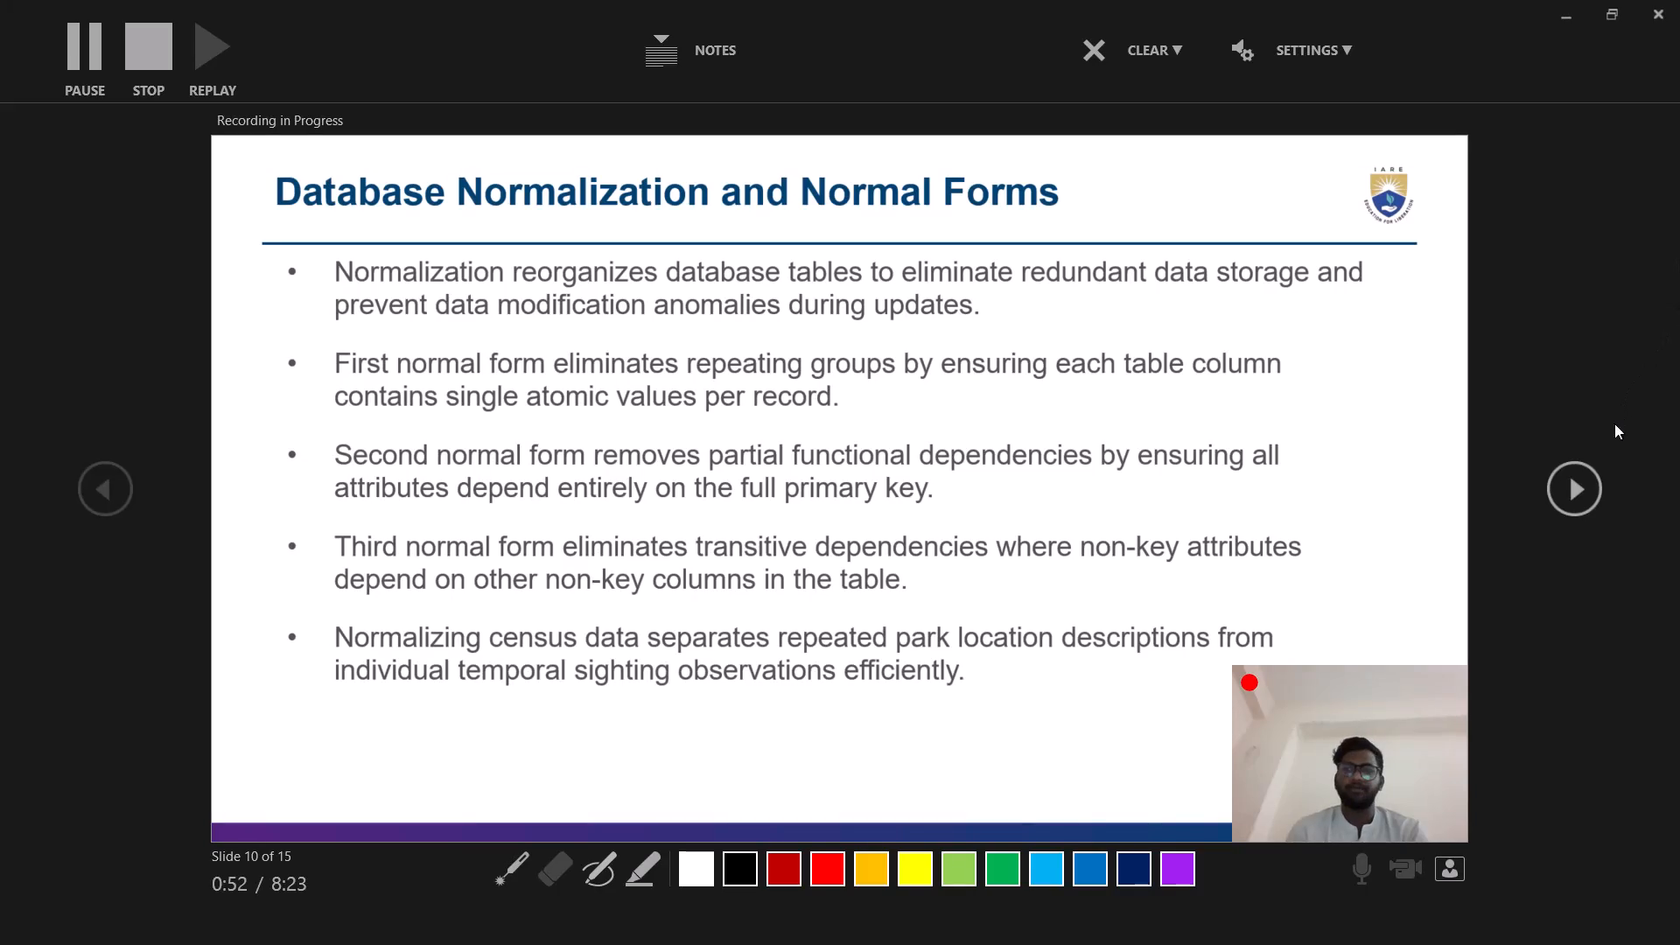
# Finish recording the Database Normalization and Normal Forms slide and advance the recording to slide 11.
pyautogui.click(1585, 467)
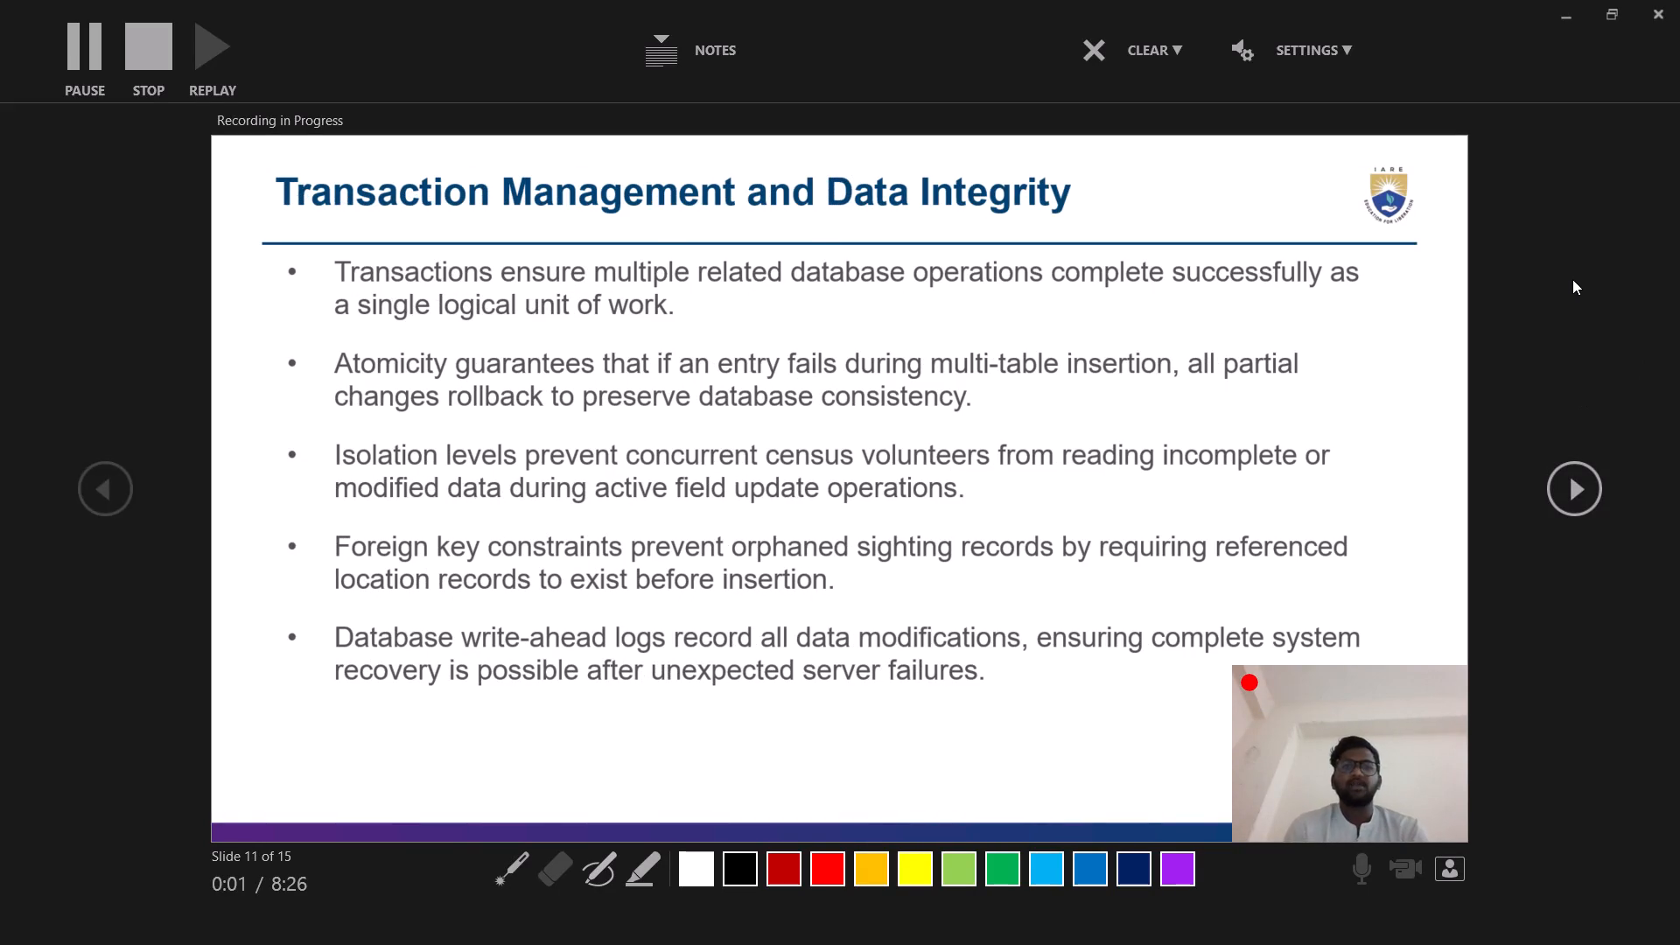
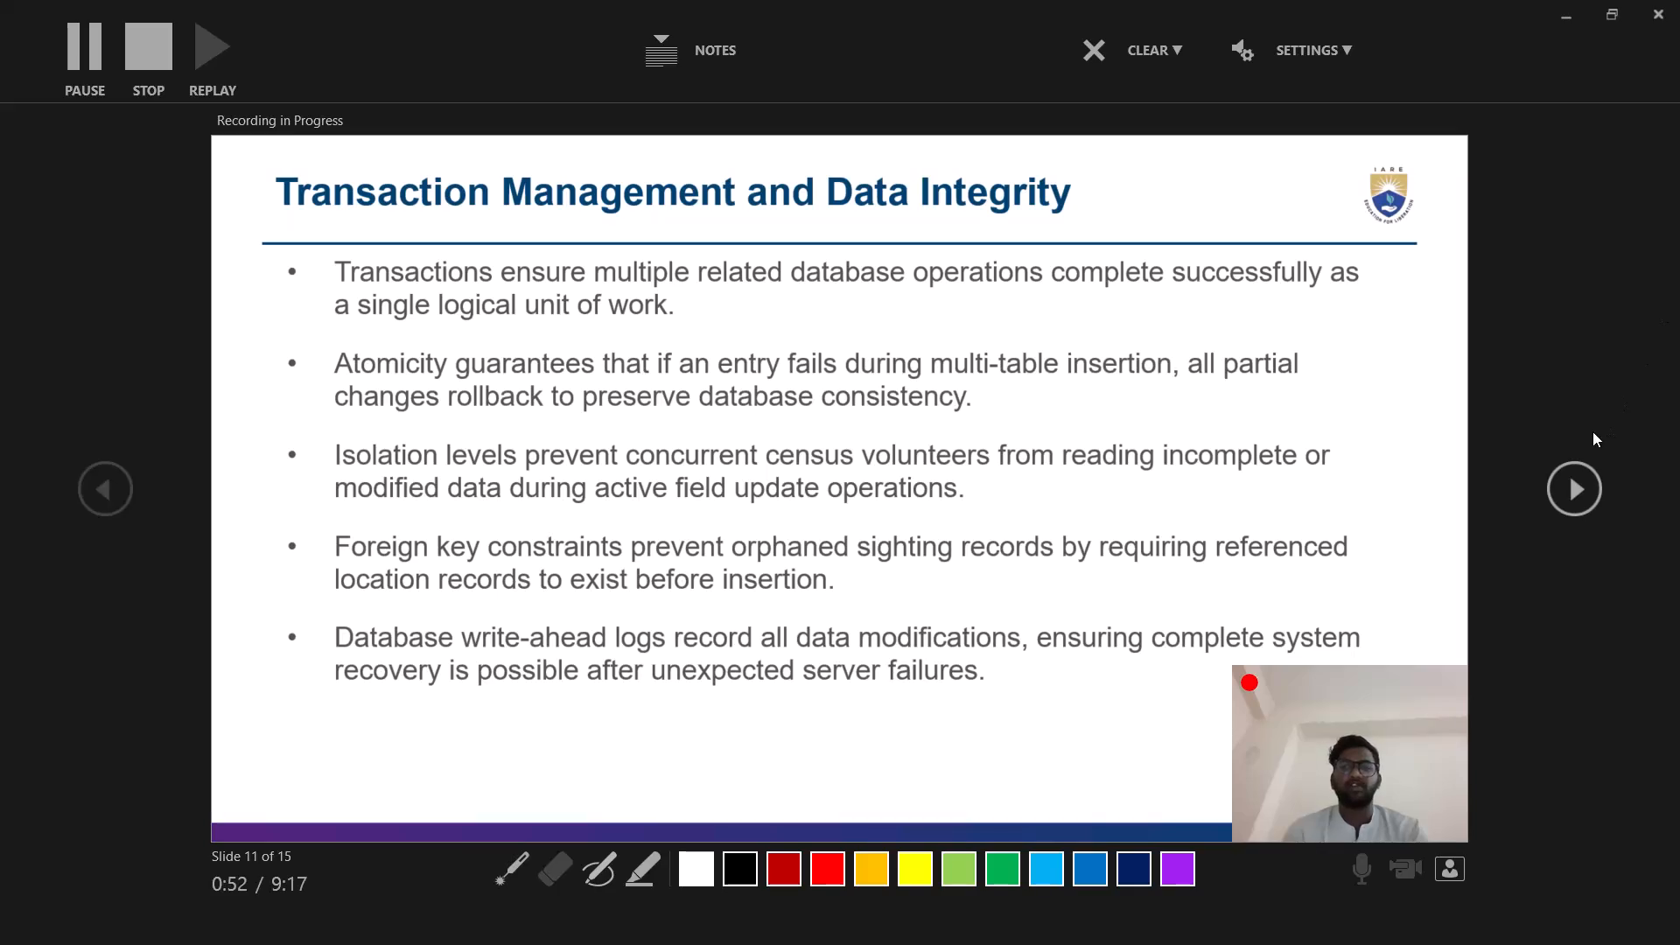
# Finish recording the Transaction Management and Data Integrity slide and advance the recording to slide 12.
pyautogui.click(1584, 495)
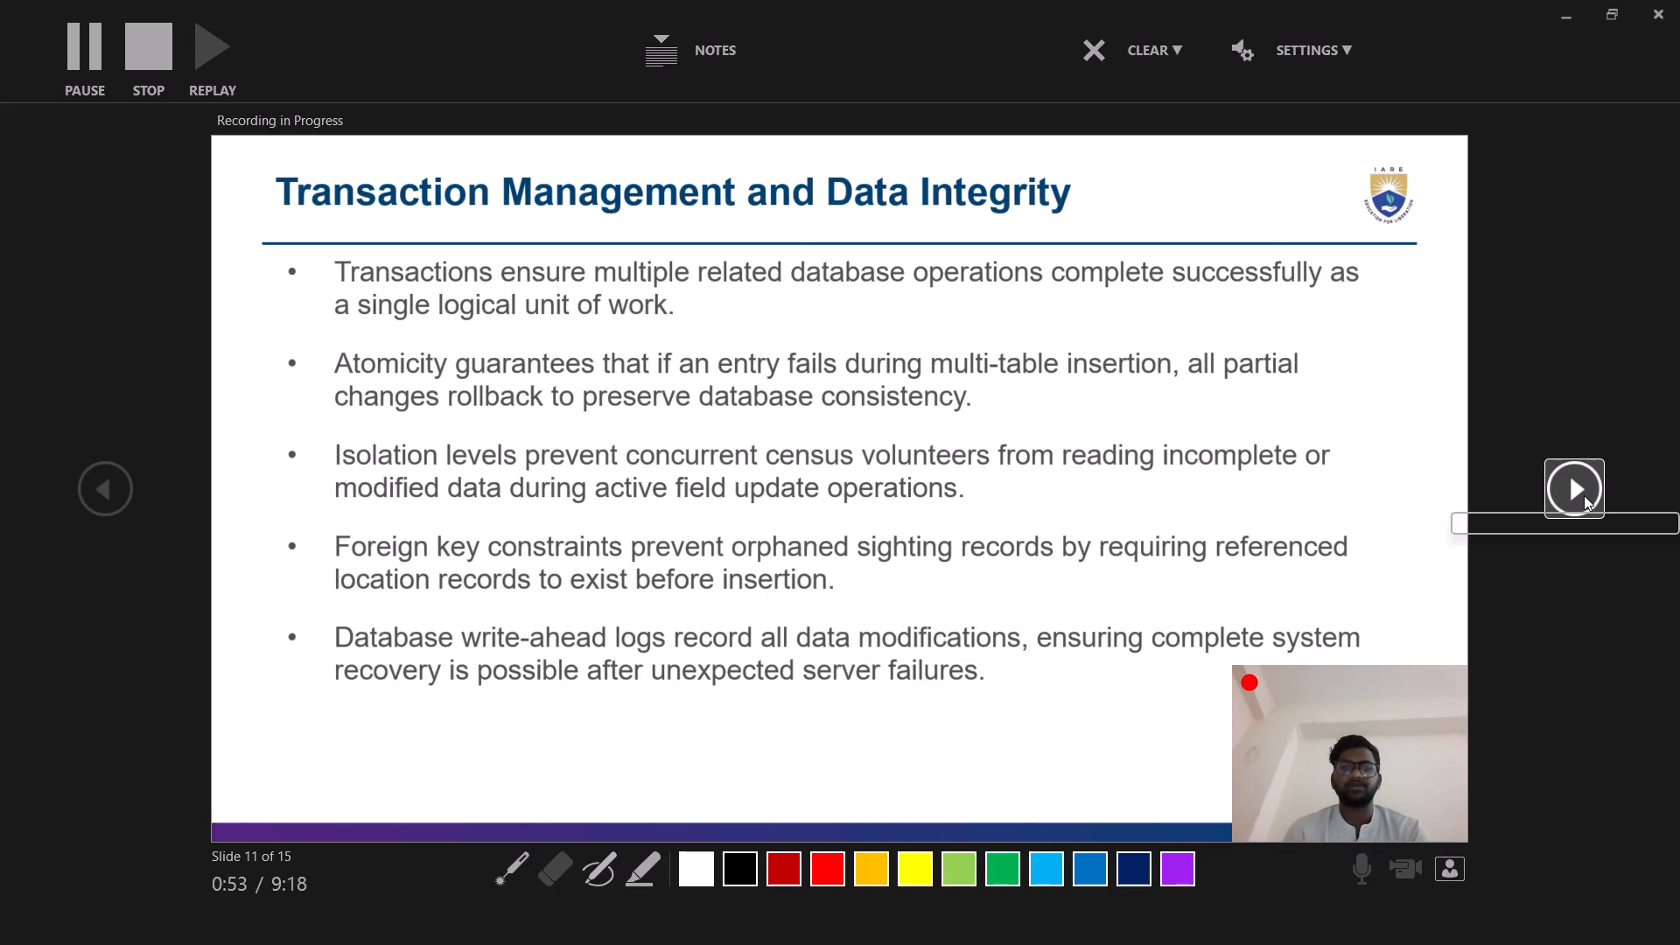
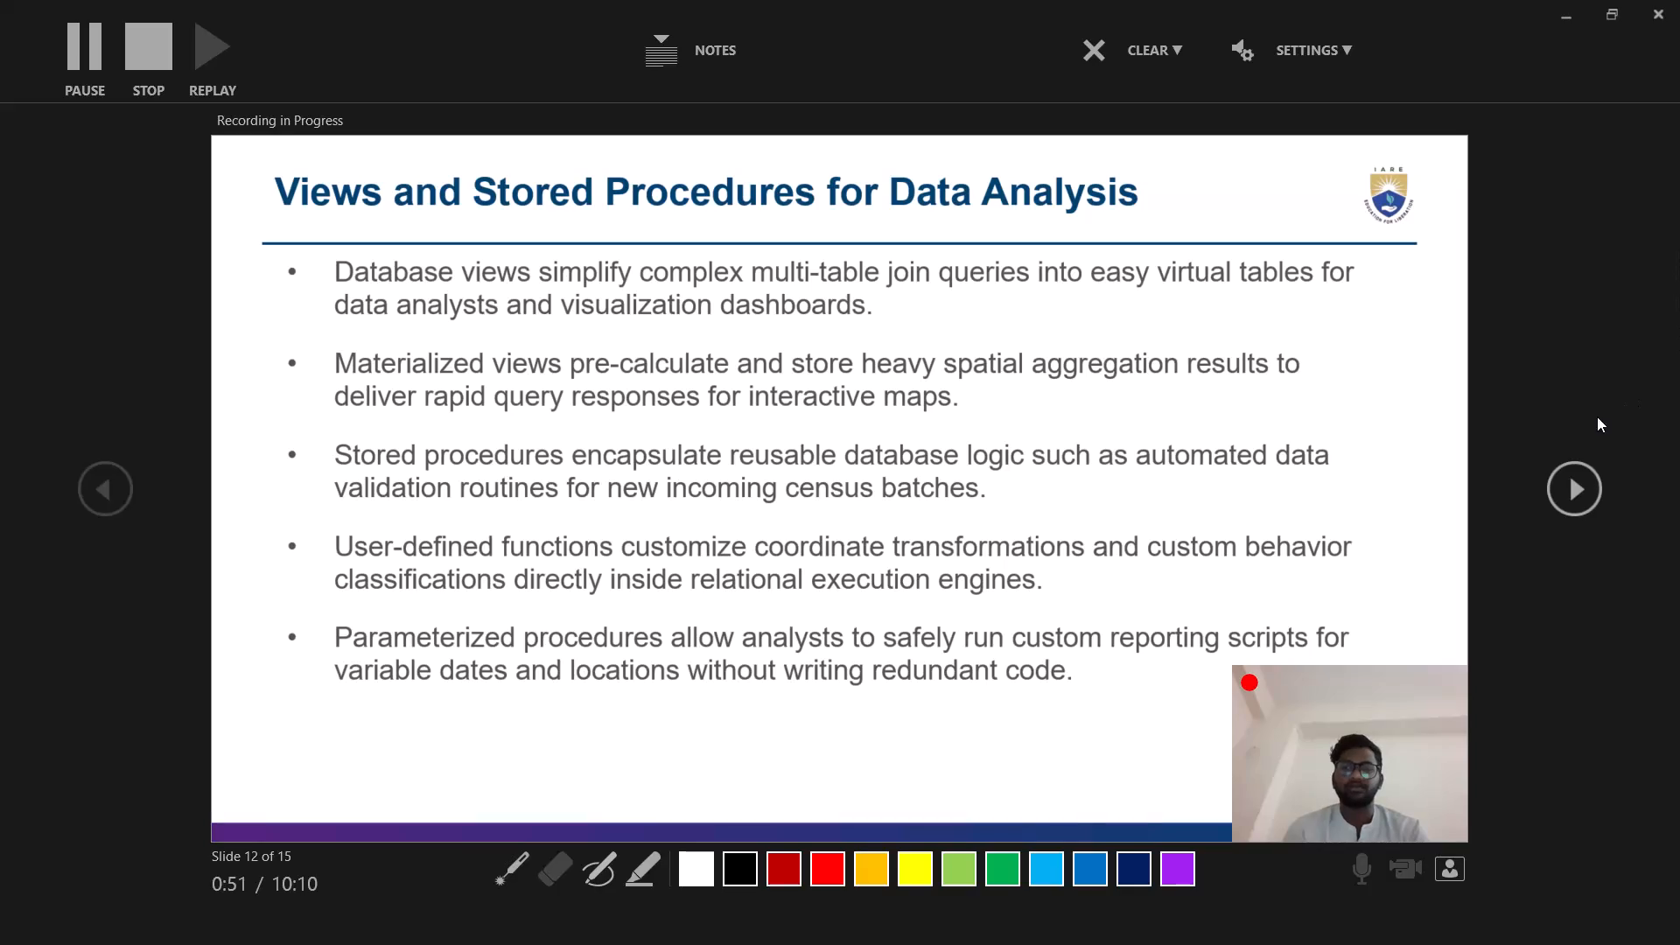
# Finish recording the Views and Stored Procedures for Data Analysis slide and advance the recording to slide 13.
pyautogui.click(1579, 500)
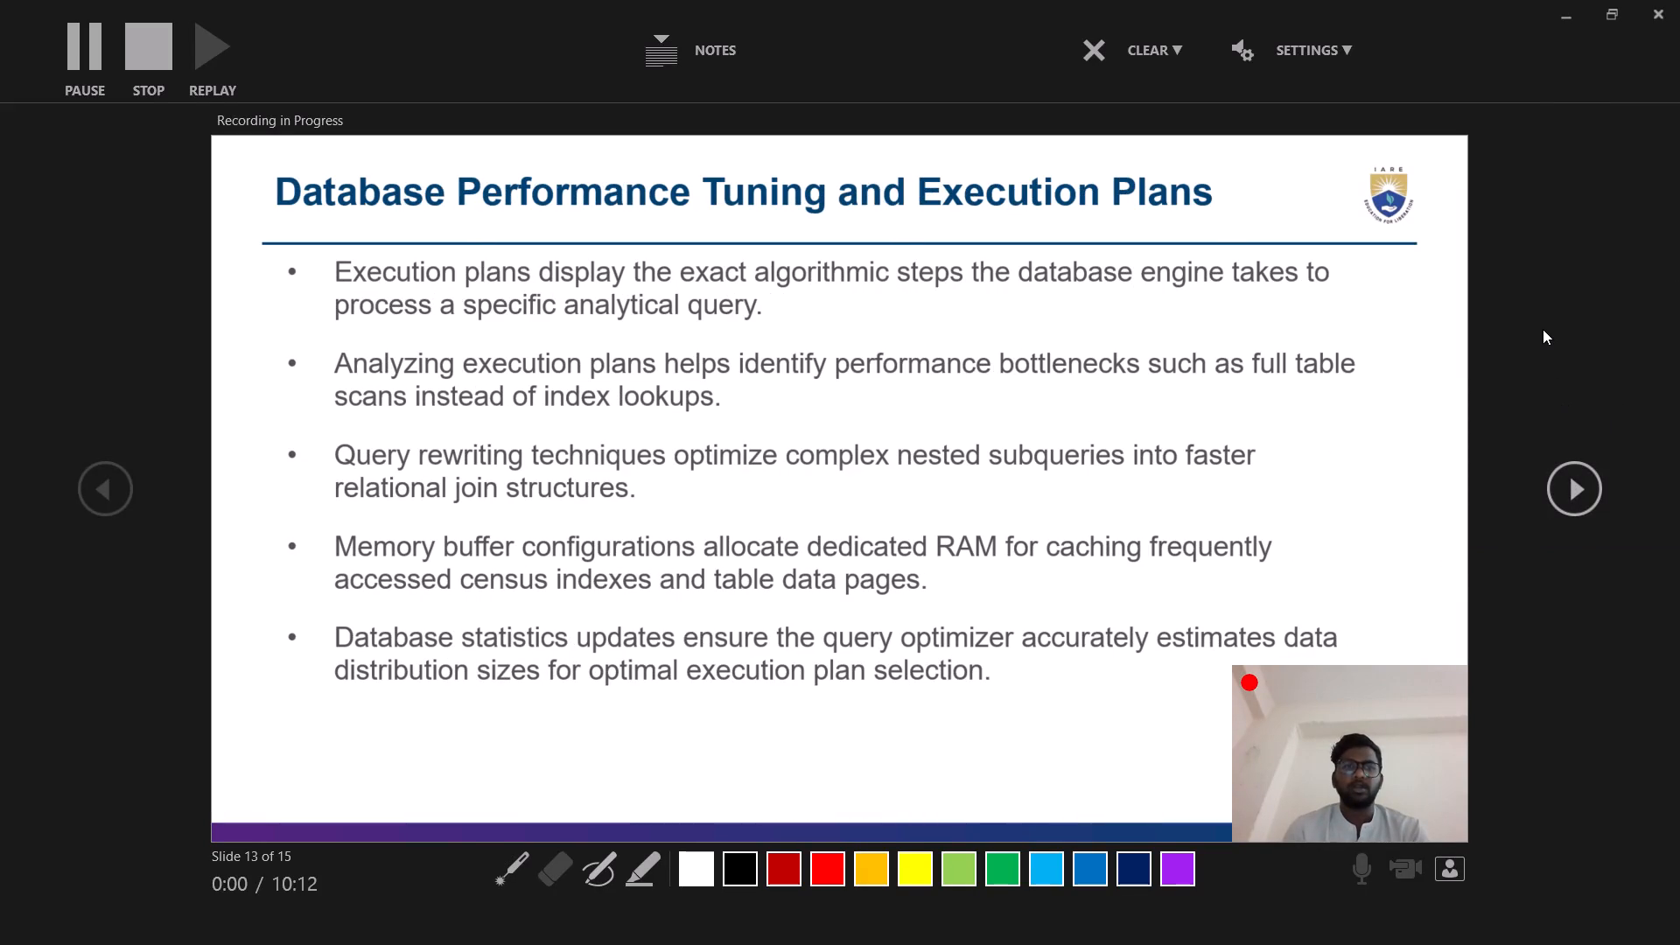
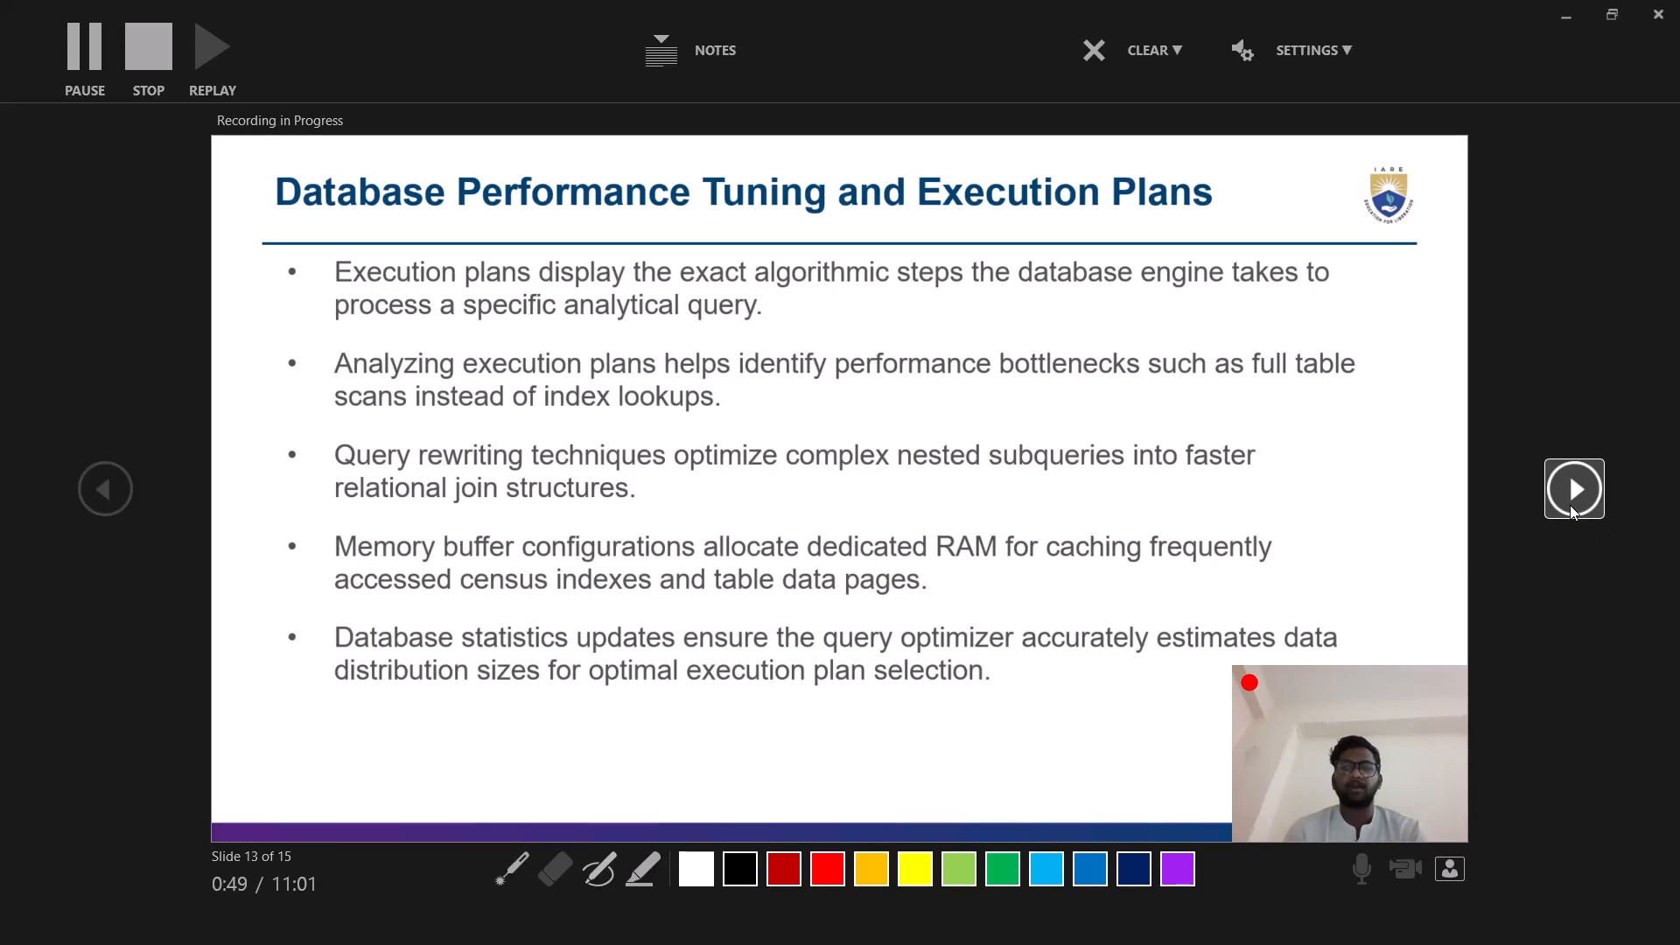
# Finish recording the Database Performance Tuning and Execution Plans slide and advance the recording to slide 14.
pyautogui.click(1570, 505)
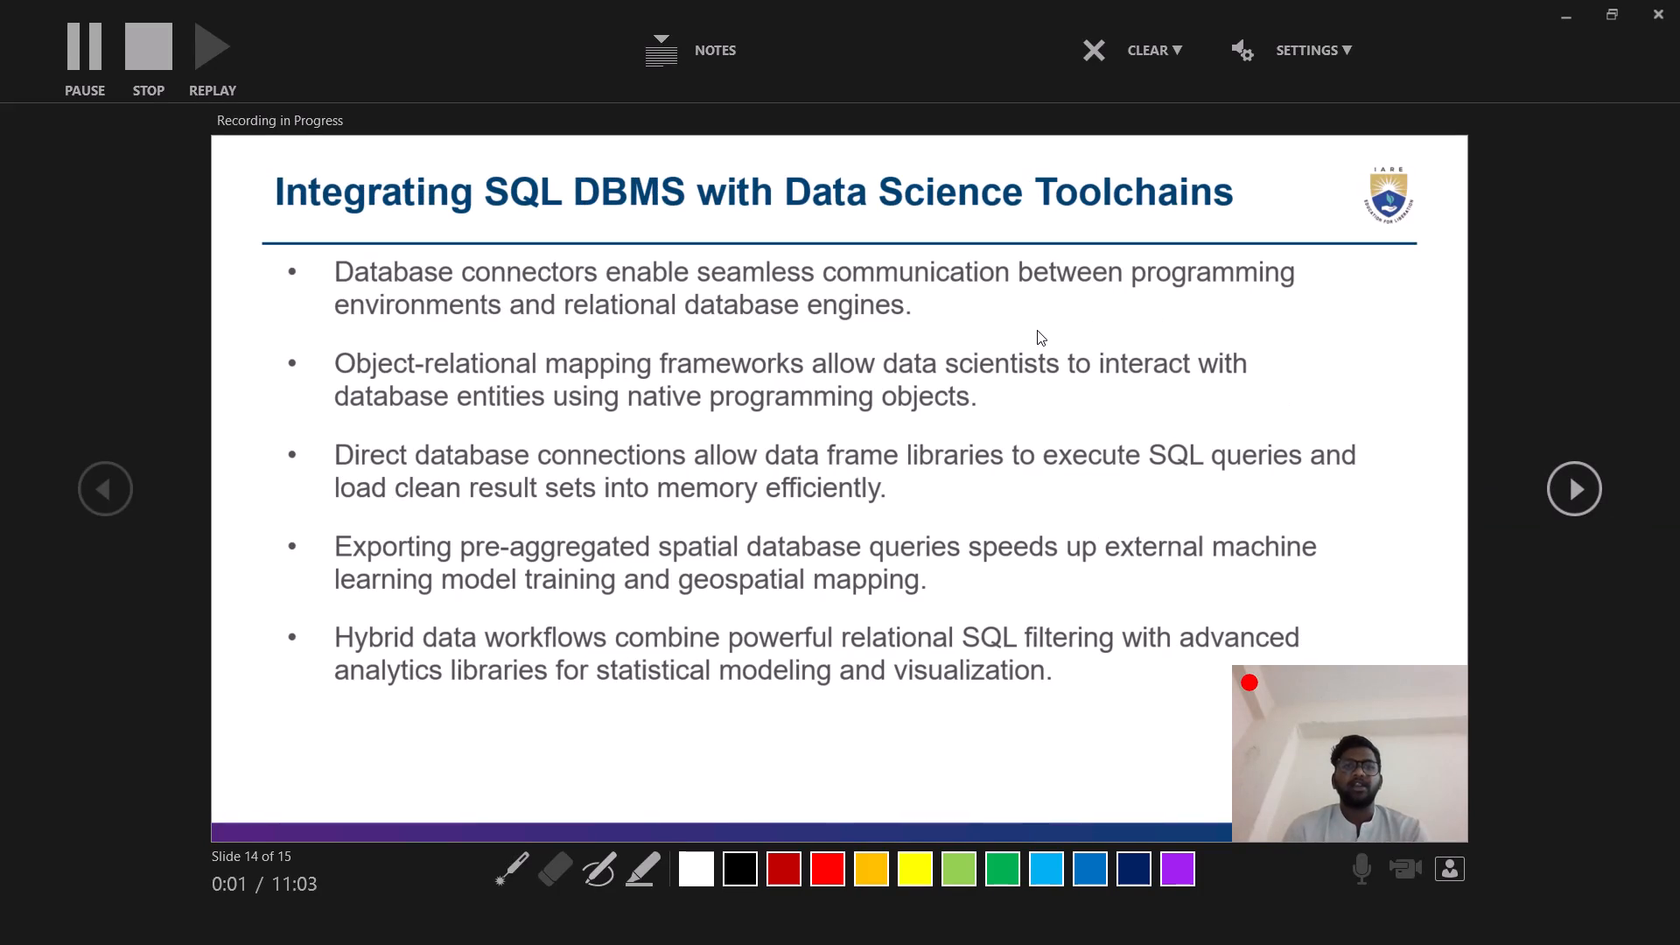
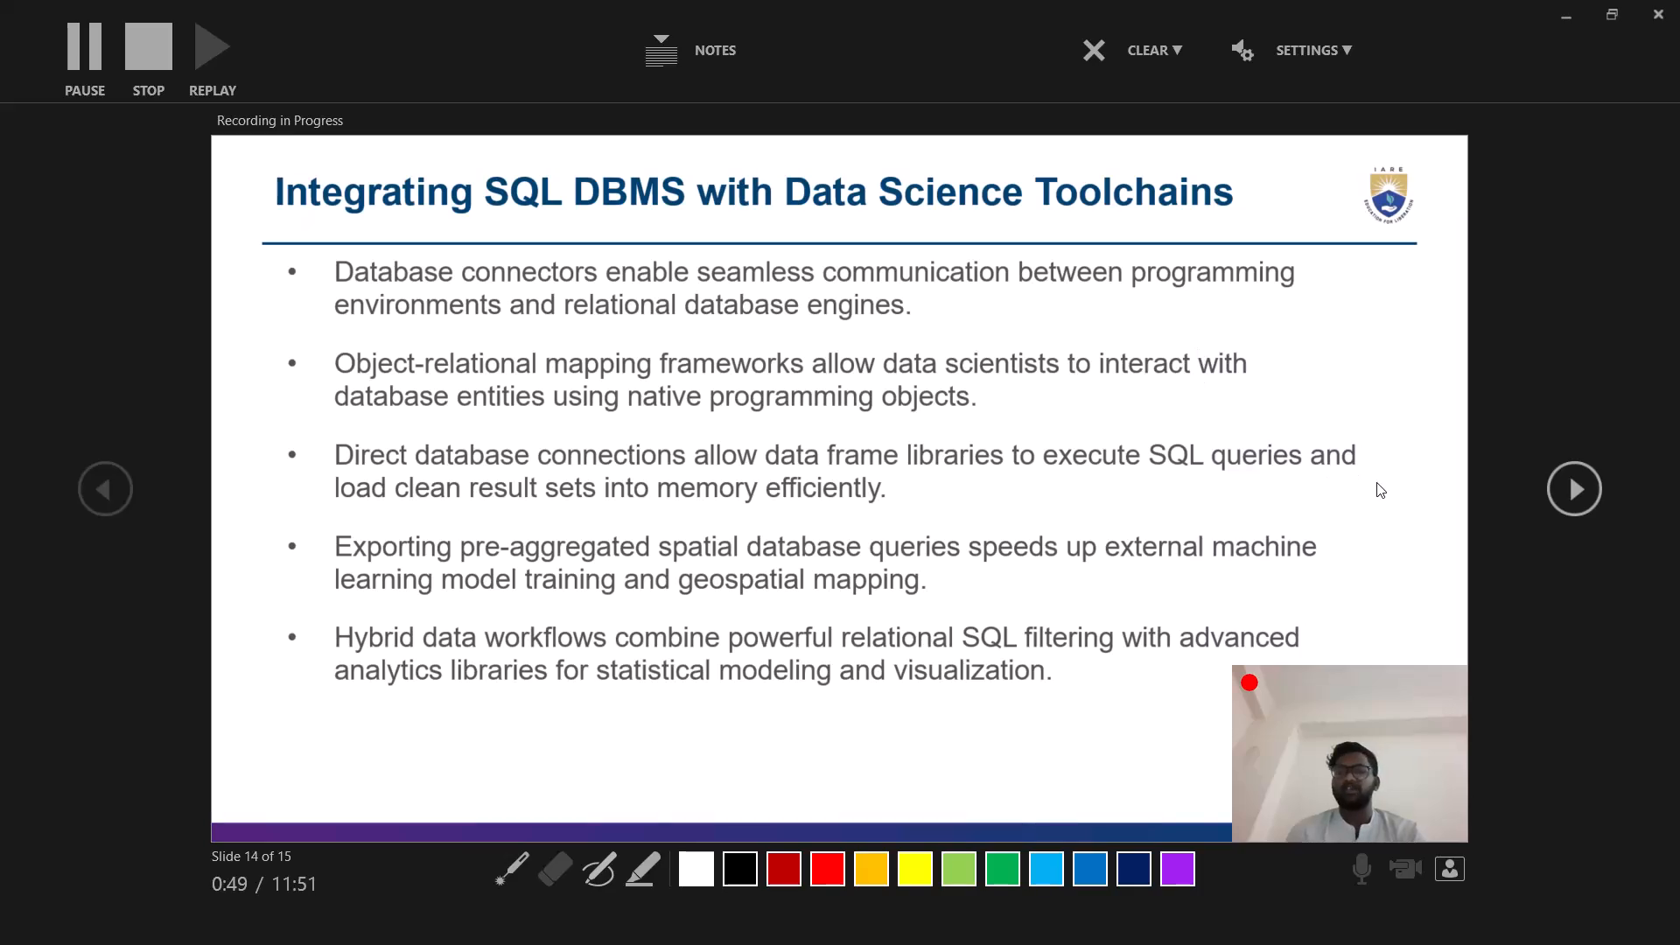
# Finish recording the Integrating SQL DBMS with Data Science Toolchains slide and advance the recording to the closing Thank You slide.
pyautogui.click(1570, 487)
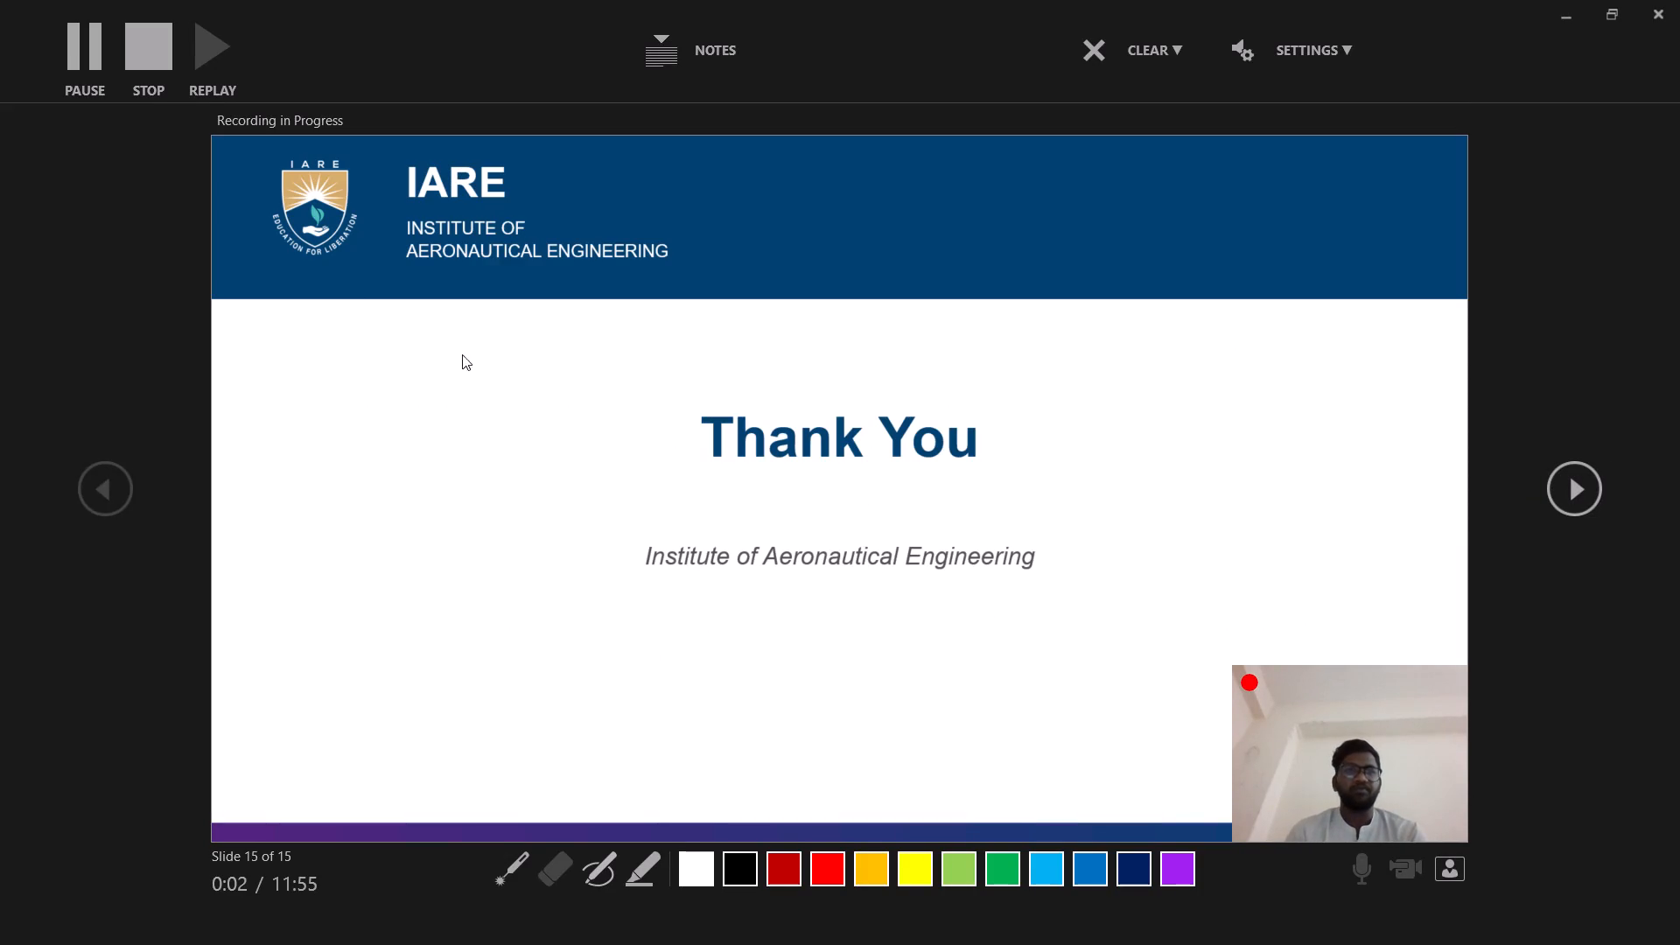
# Pause the narrated recording on the closing Thank You slide.
pyautogui.click(90, 61)
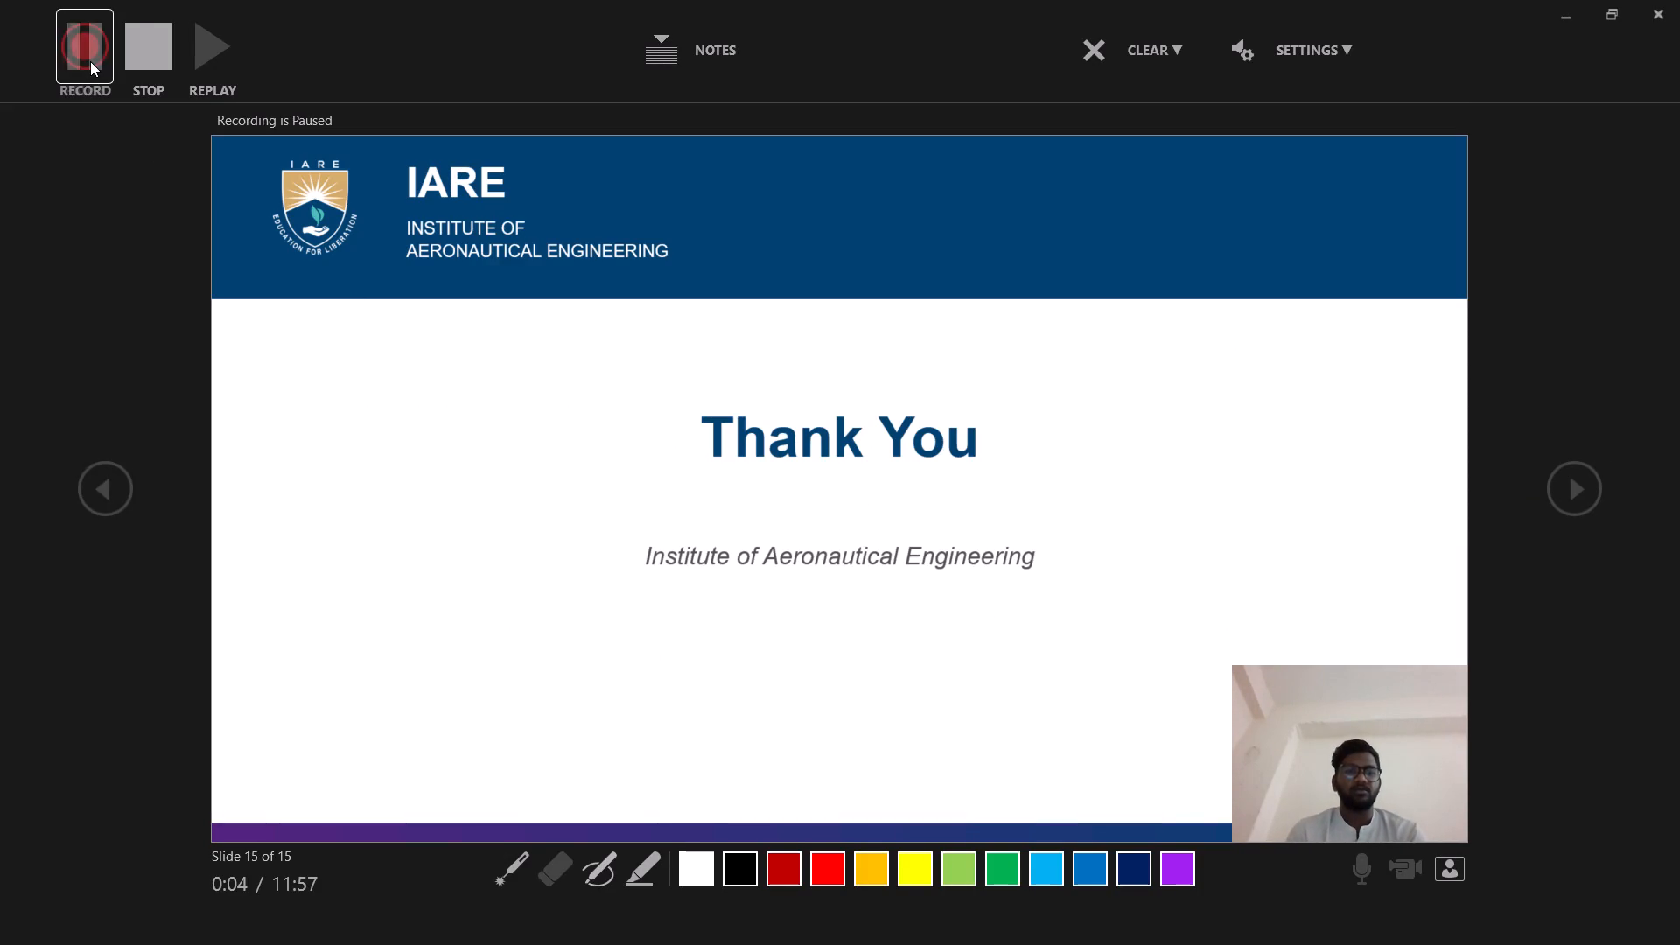
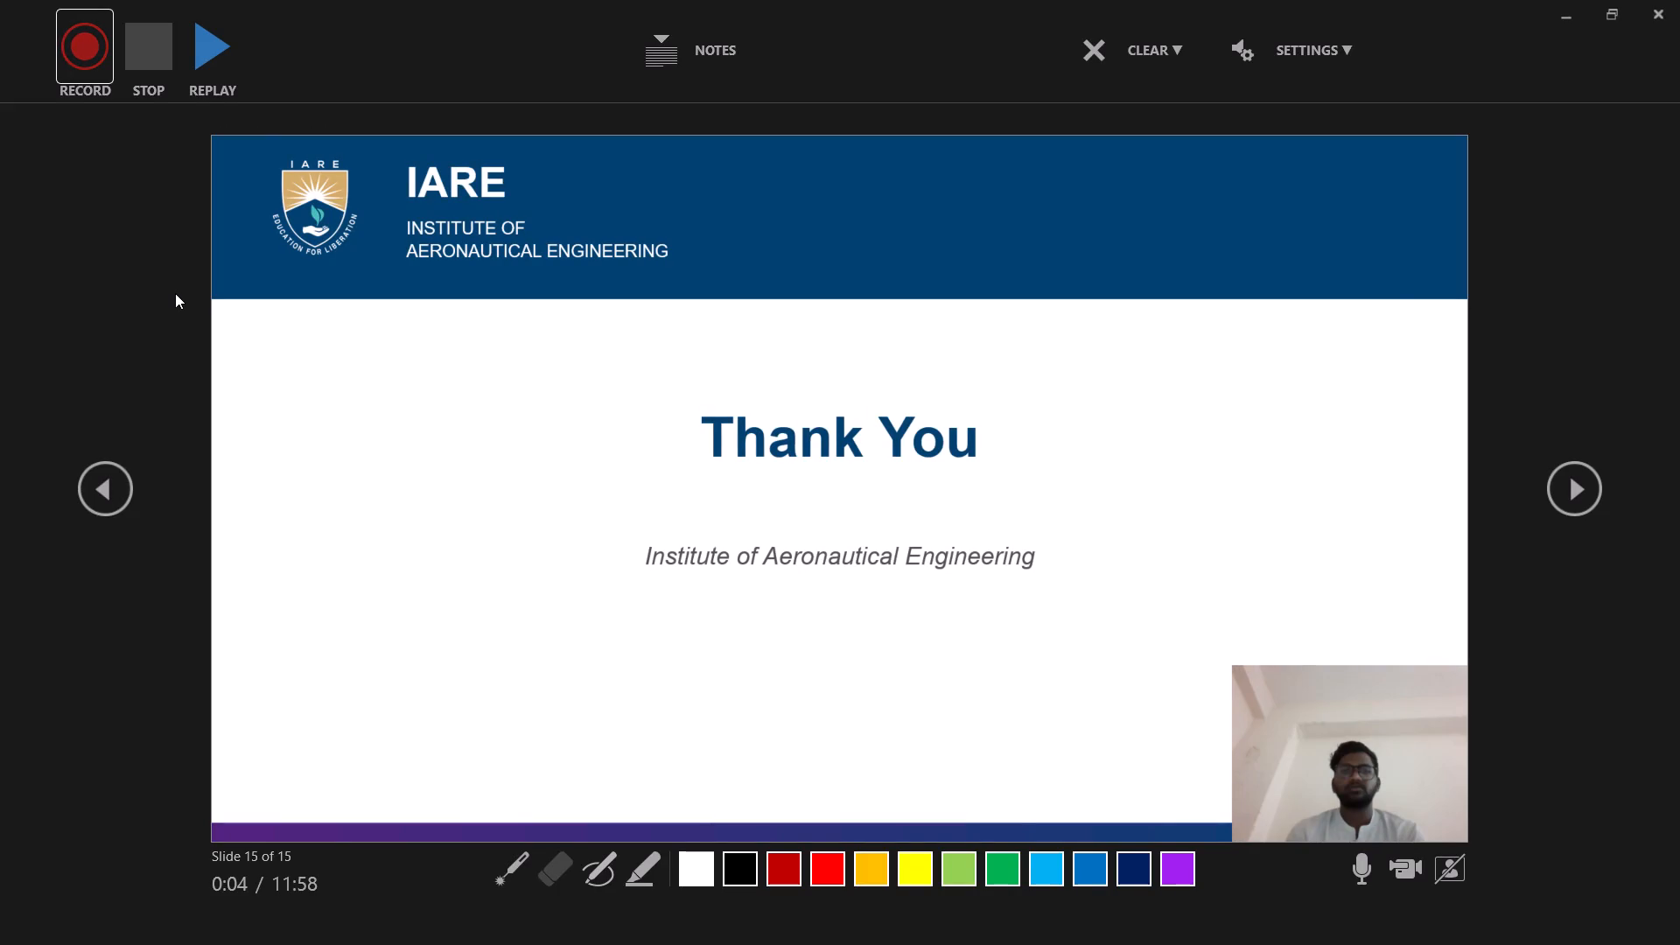
# Close the recording view and return to the normal editing view of the deck.
pyautogui.press('Escape')
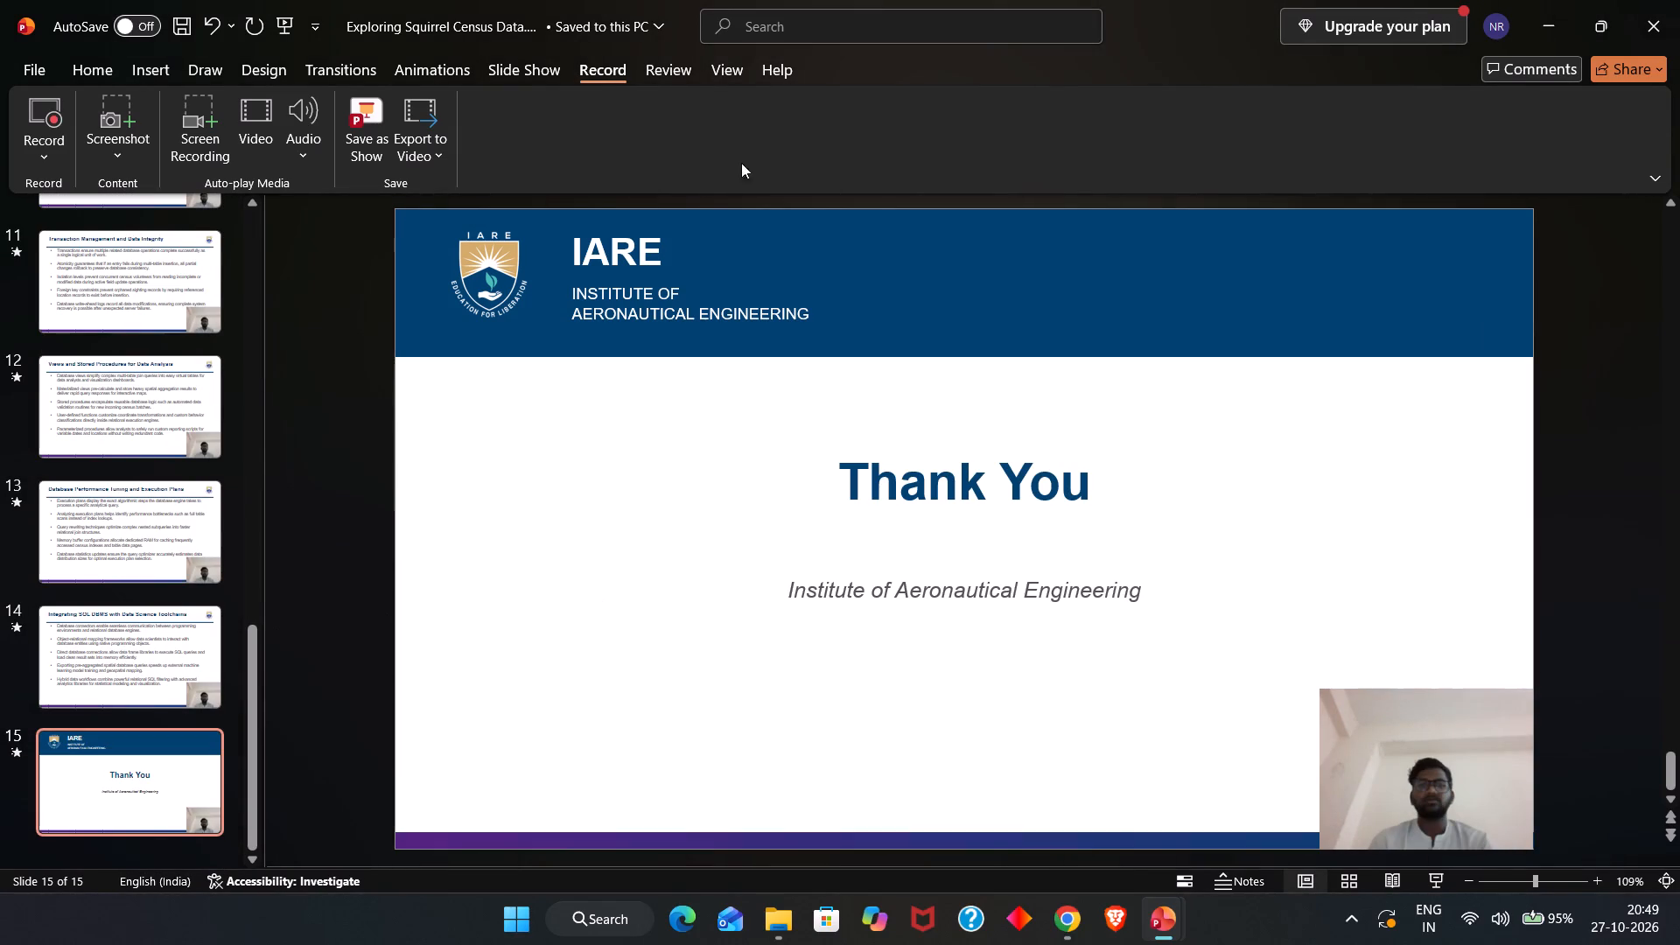
# Export the recorded presentation as an MPEG-4 video named DBMS AAT2, saved to New Volume (D:).
pyautogui.click(34, 66)
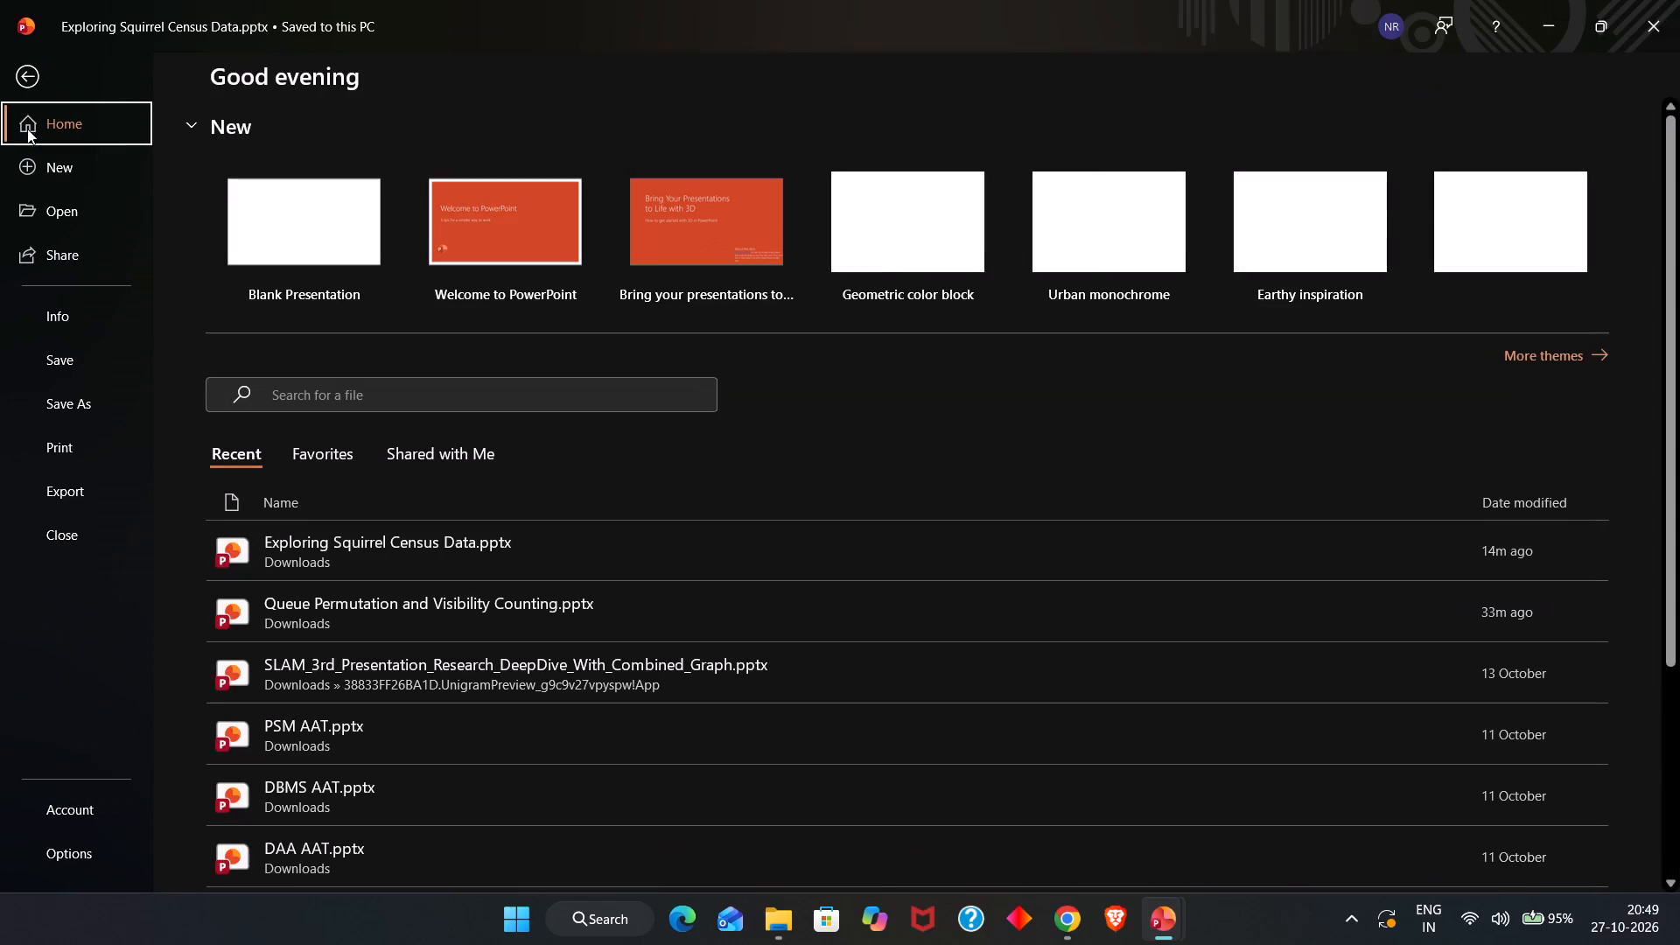
pyautogui.click(60, 482)
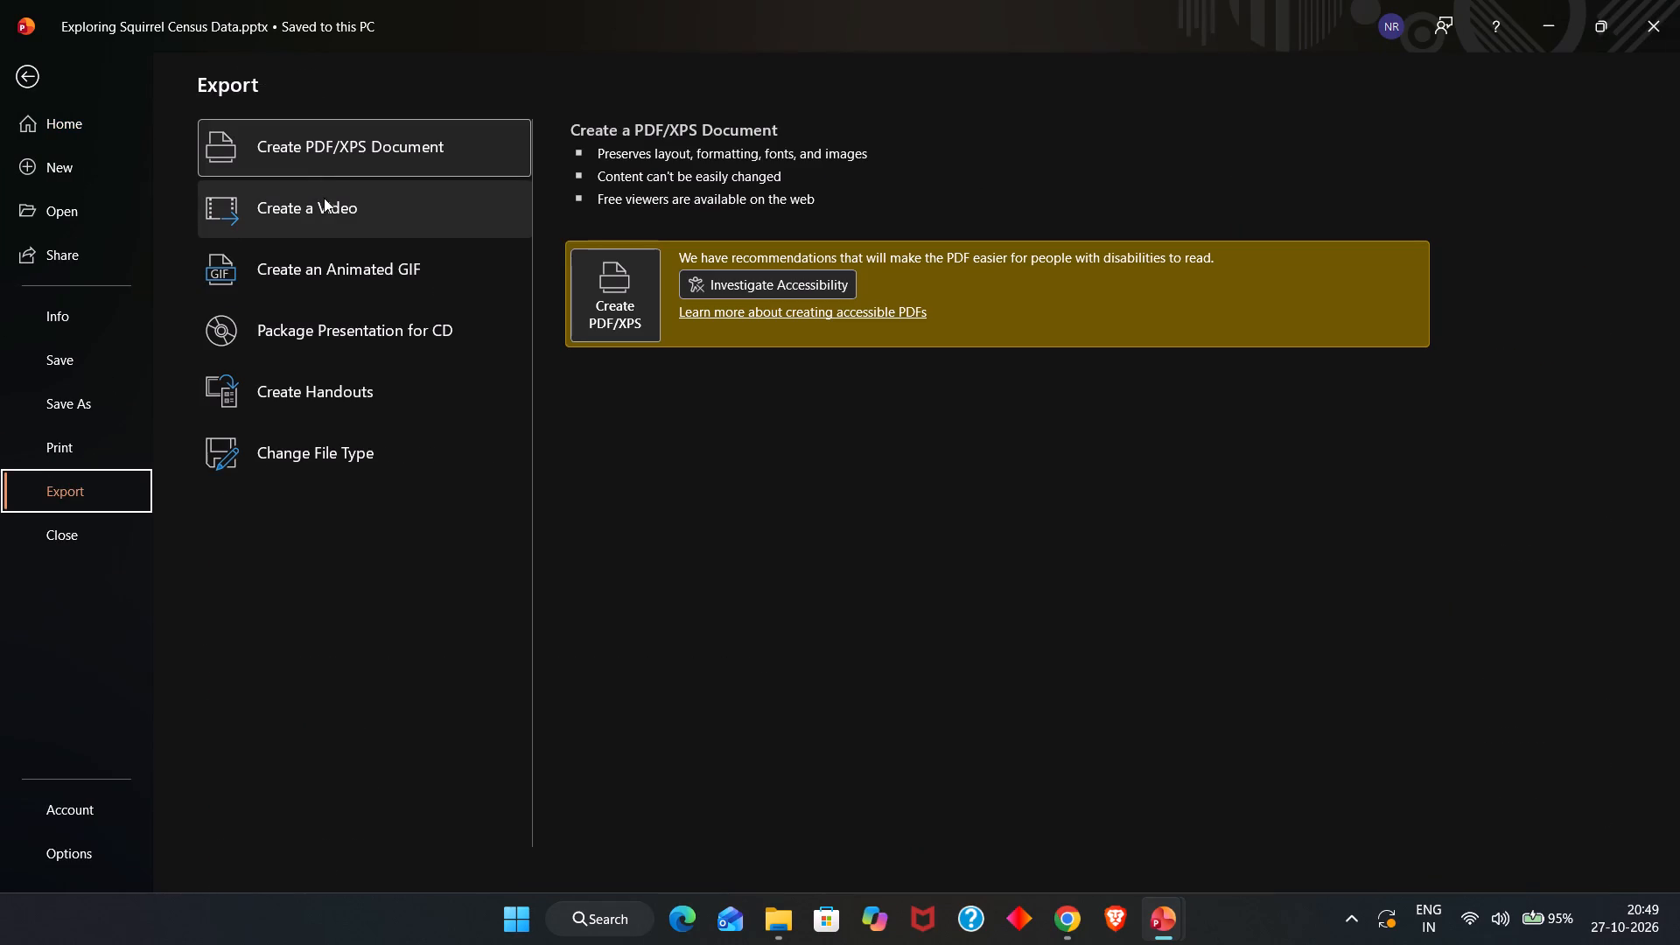
pyautogui.click(325, 210)
pyautogui.click(614, 451)
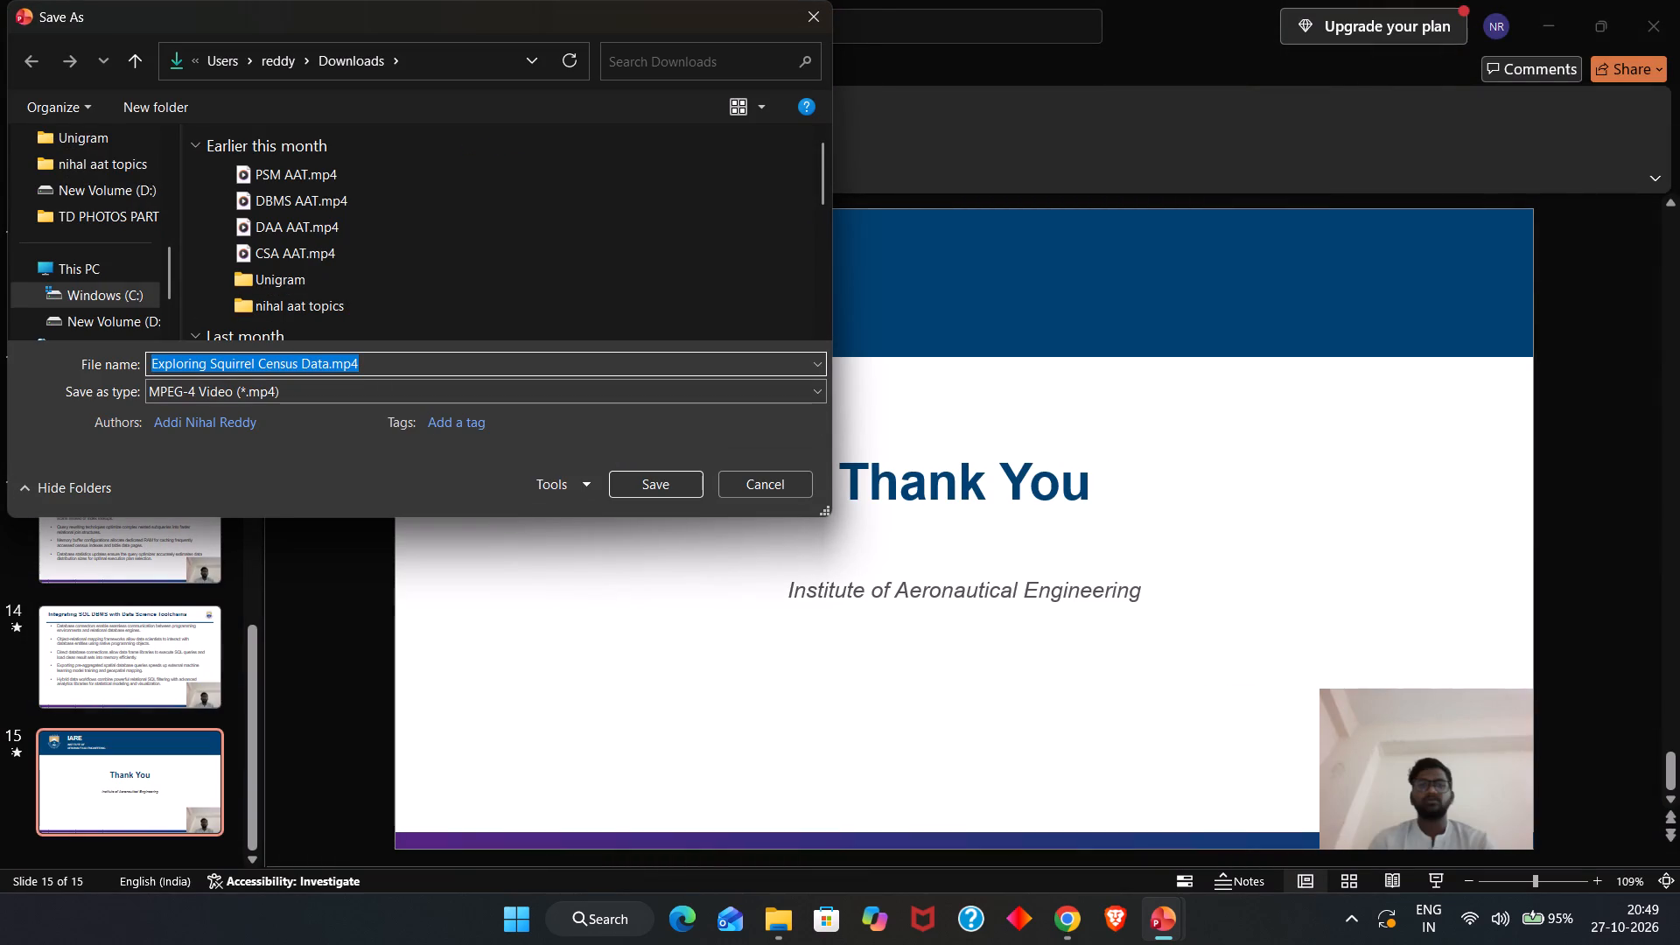
pyautogui.press('BackSpace')
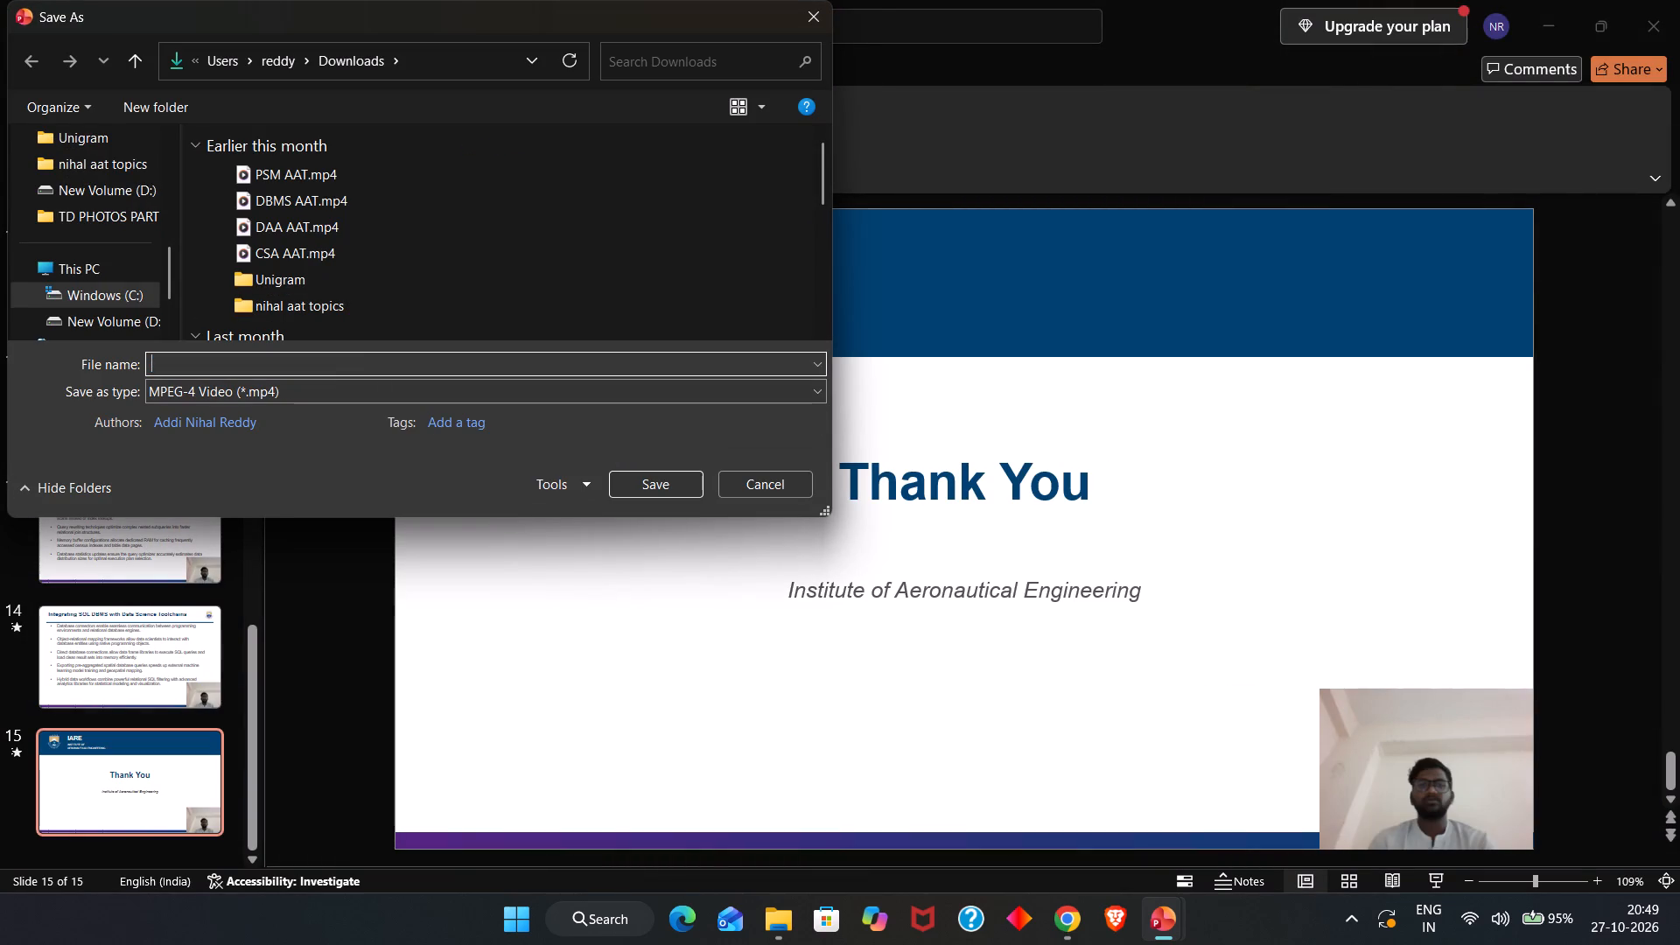
pyautogui.write('DB')
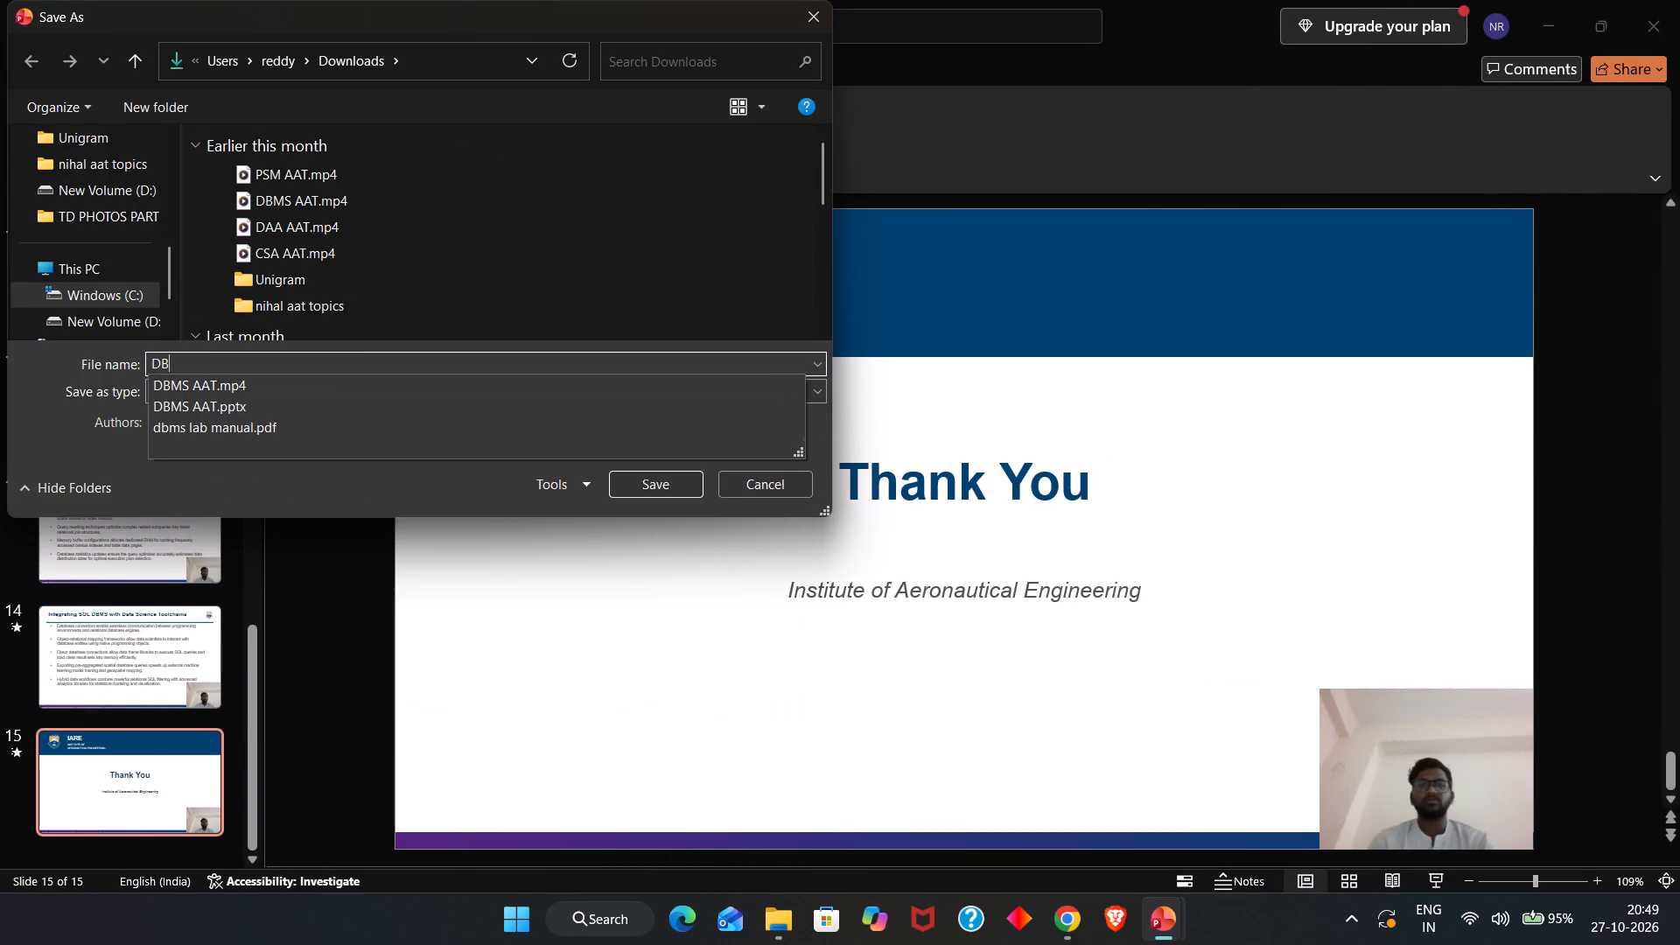
pyautogui.write('MS AAT2')
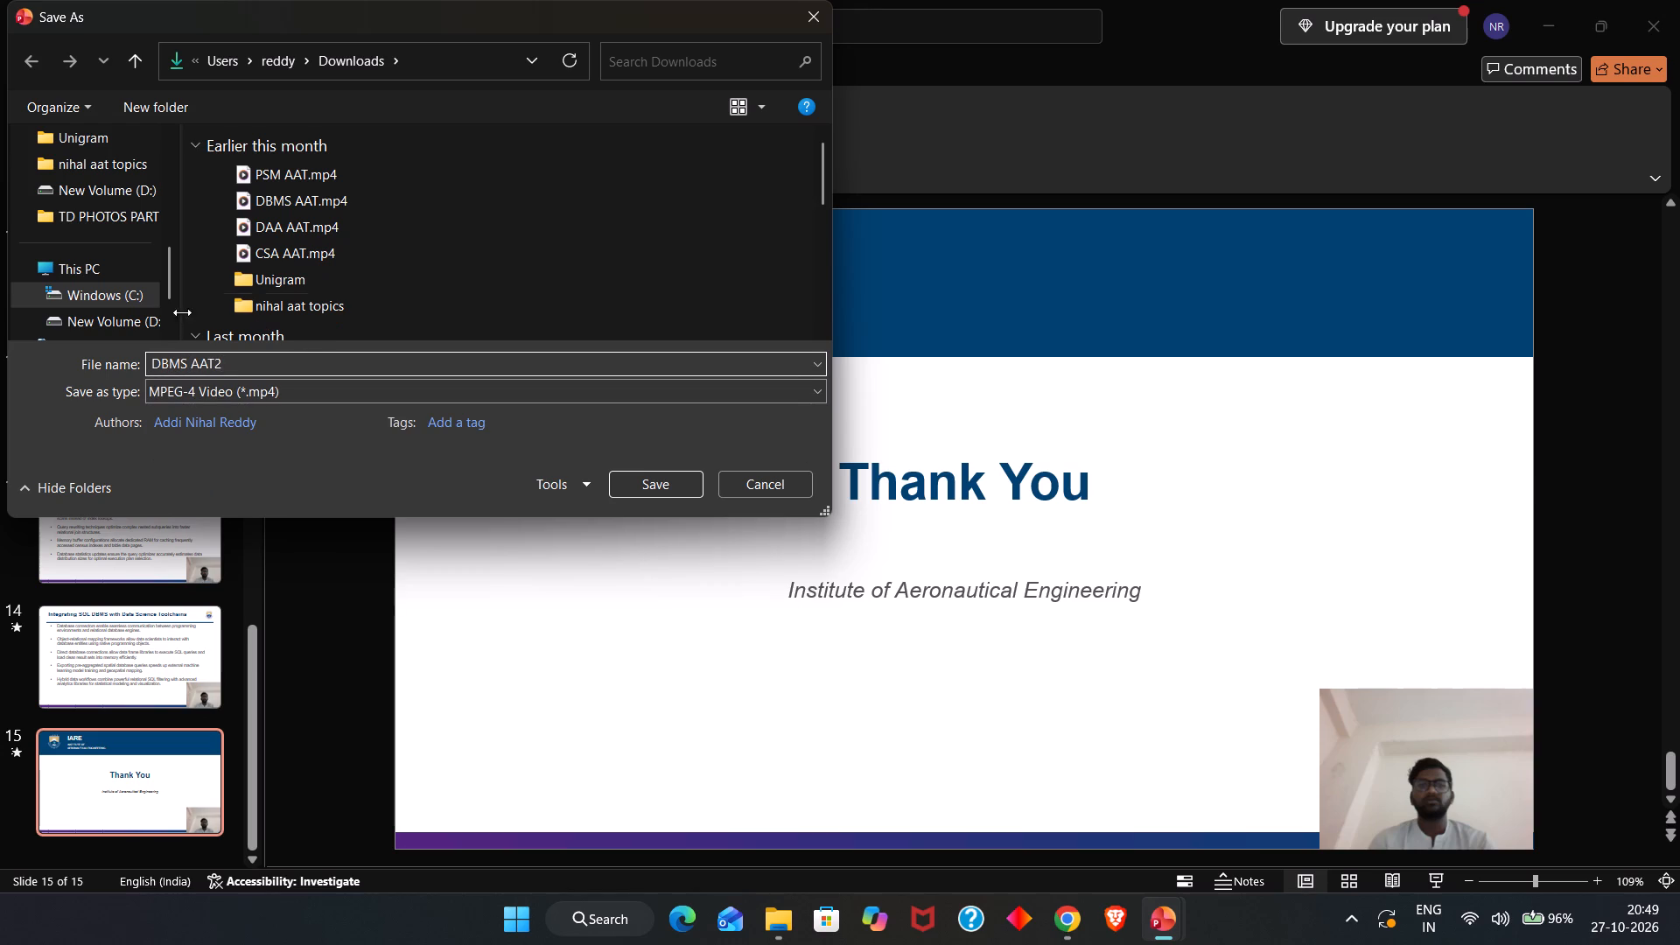
pyautogui.click(129, 320)
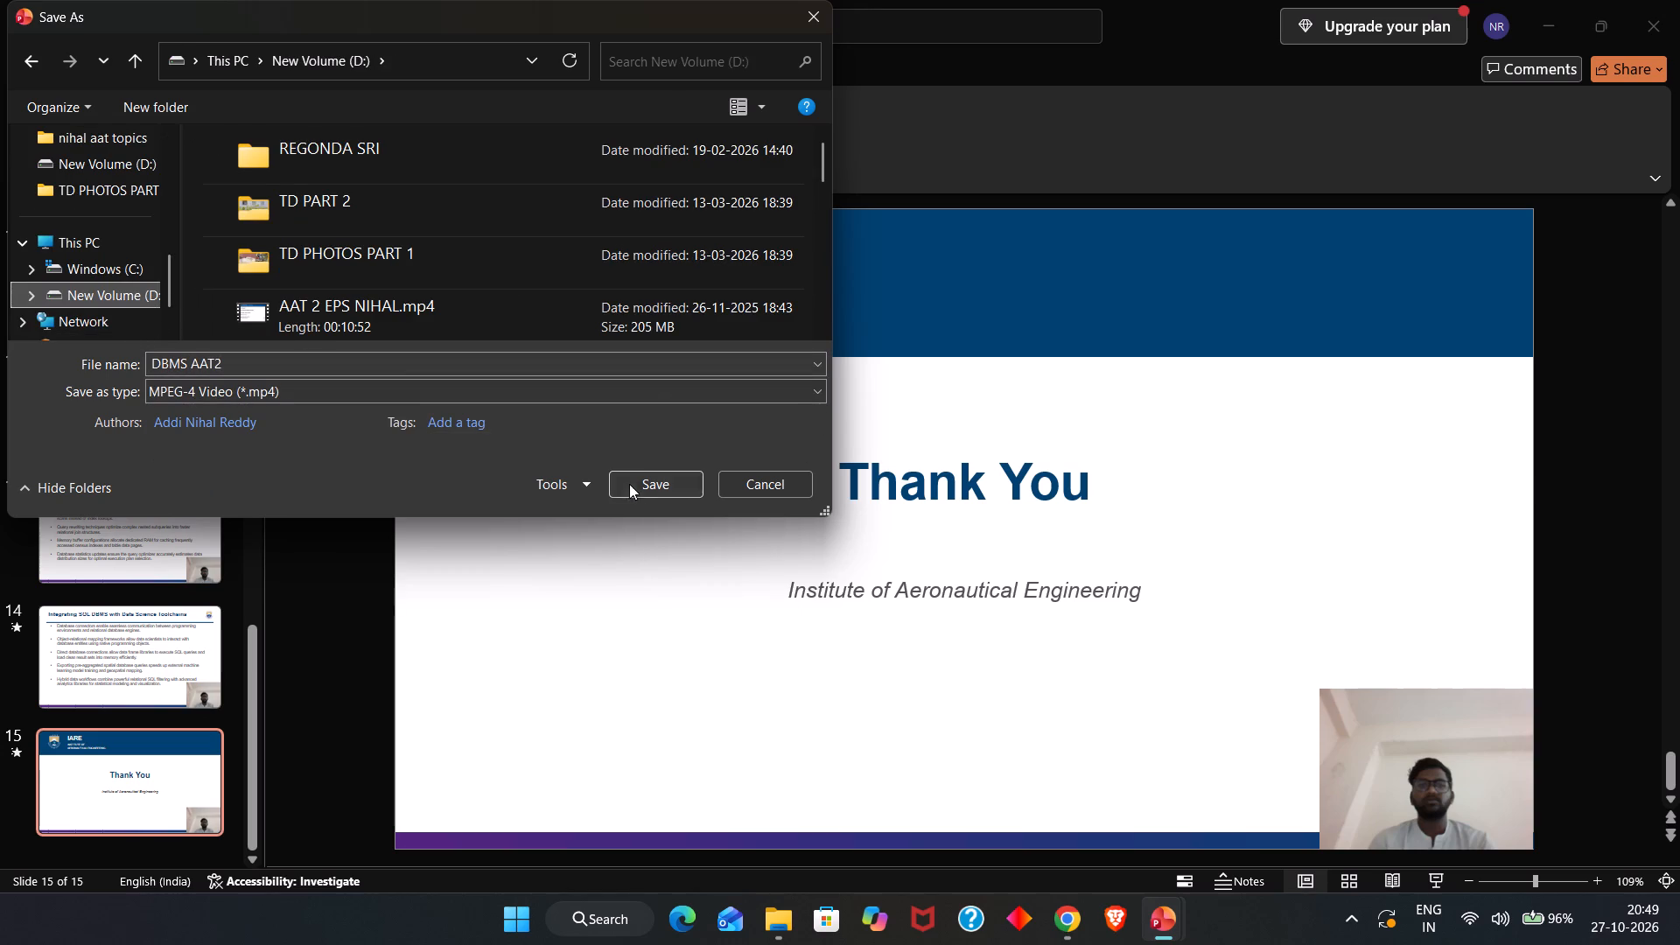
pyautogui.click(622, 481)
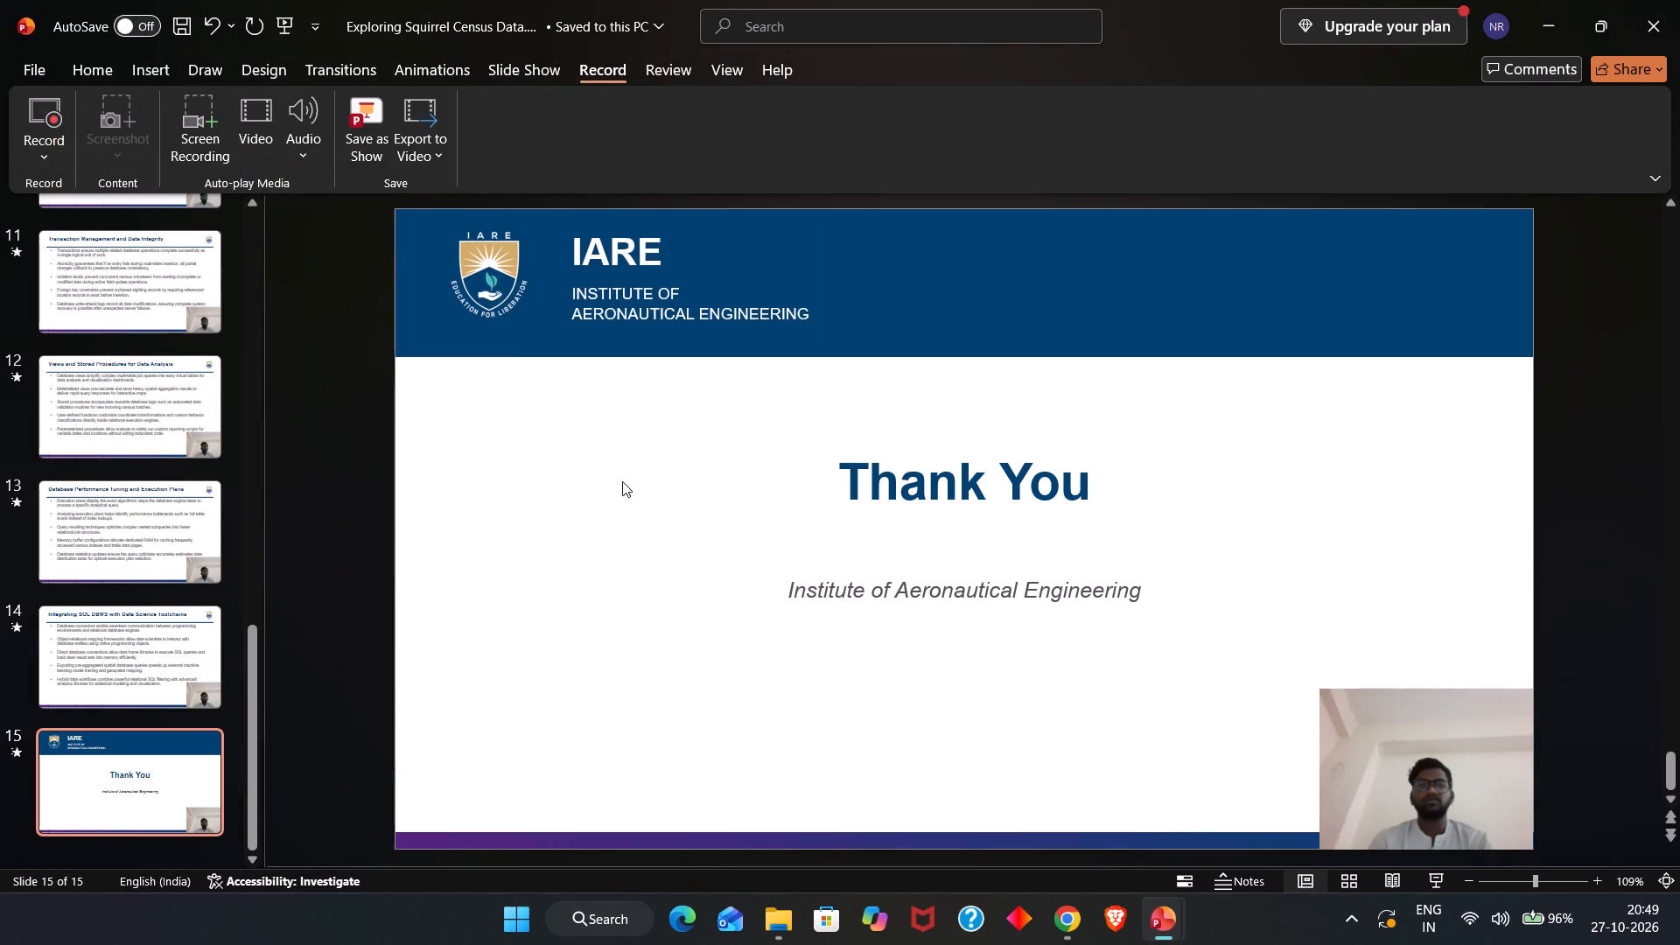